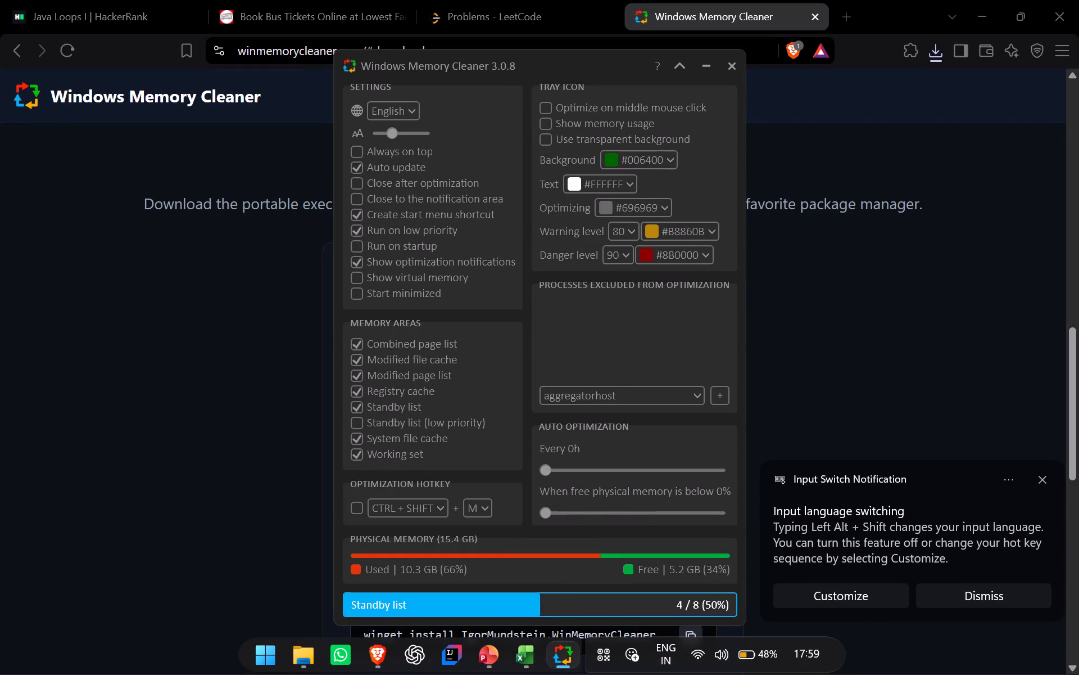
Switch to the Attendence sheet Dec-21 folder and open the ratana Dec-21 Excel workbook.
left_click(303, 651)
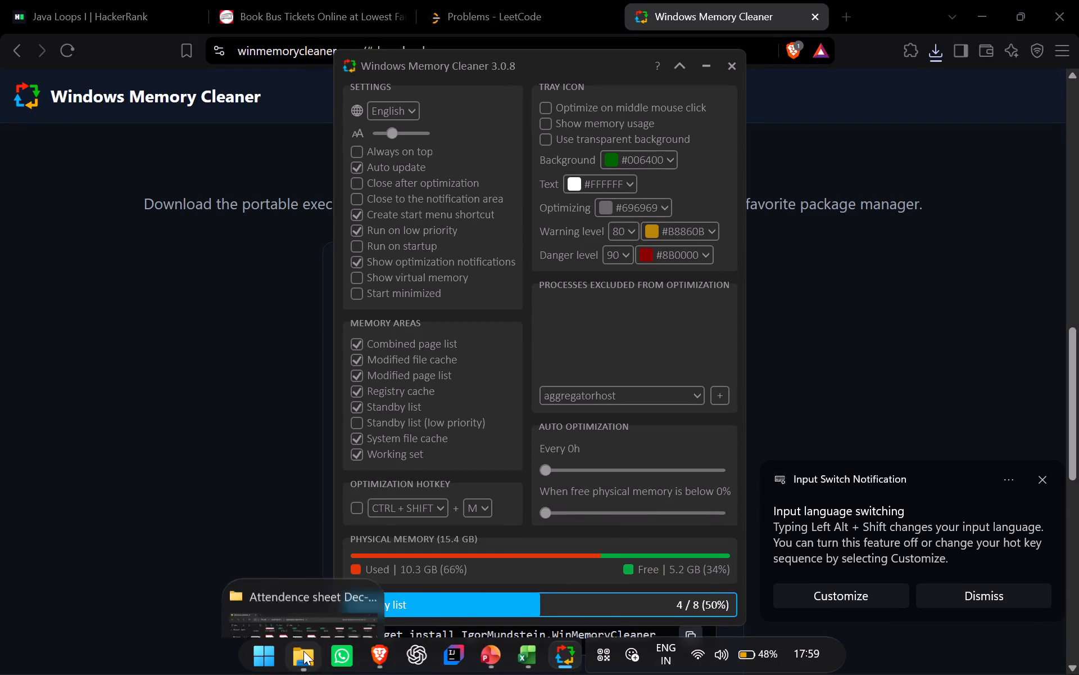
scroll(388, 470, "down", 3)
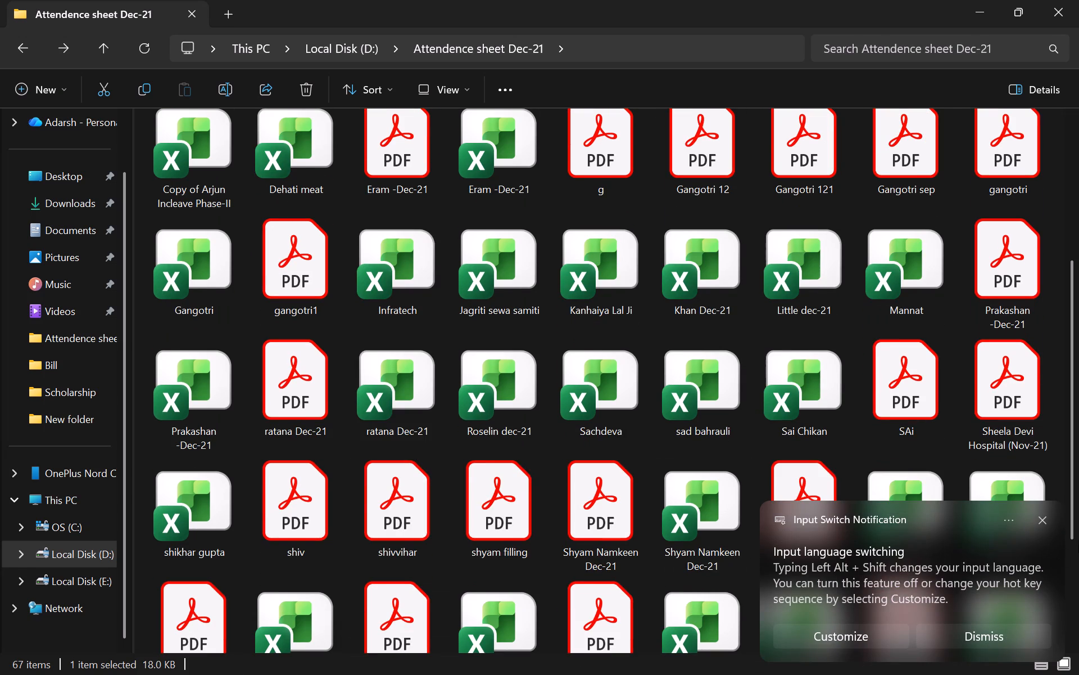
left_click(1040, 521)
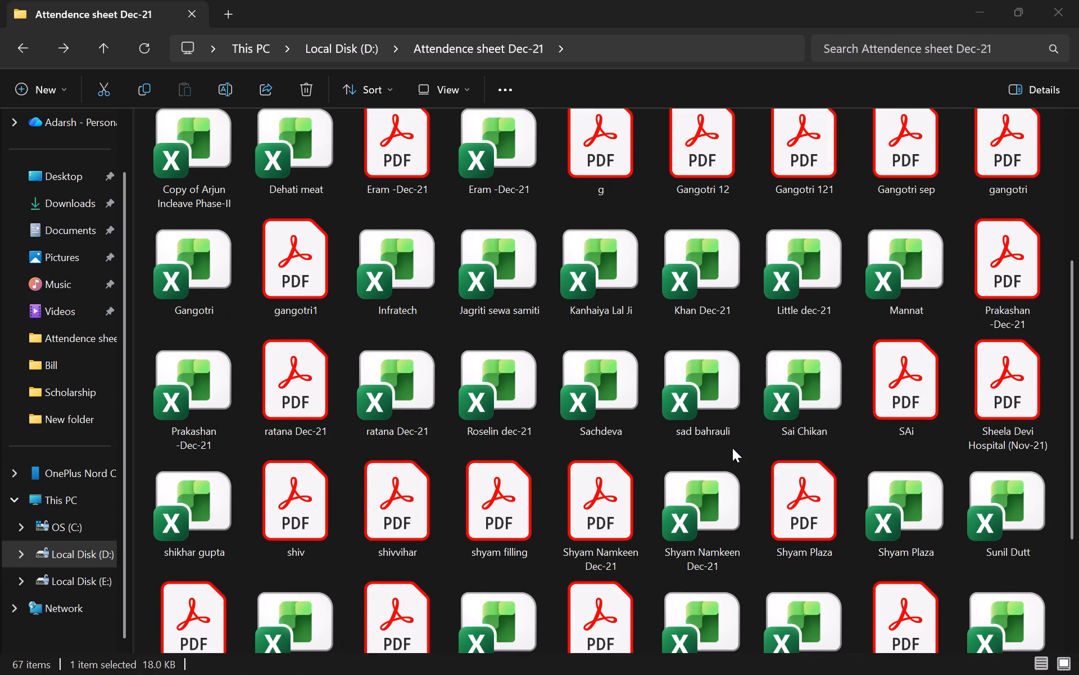
scroll(732, 448, "down", 1)
double_click(369, 276)
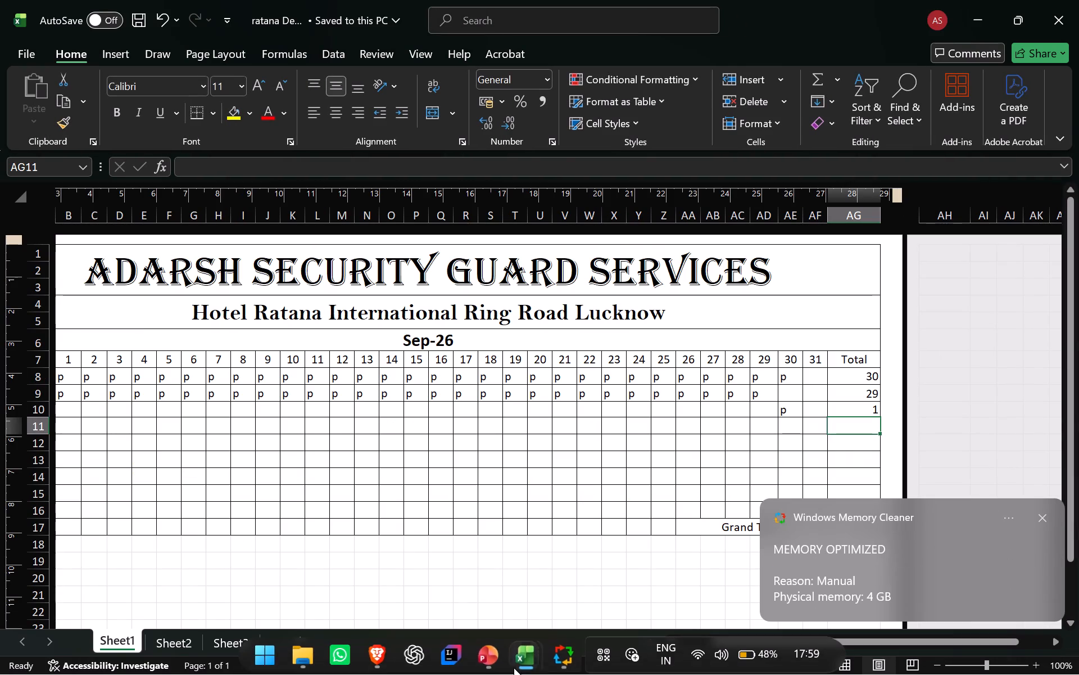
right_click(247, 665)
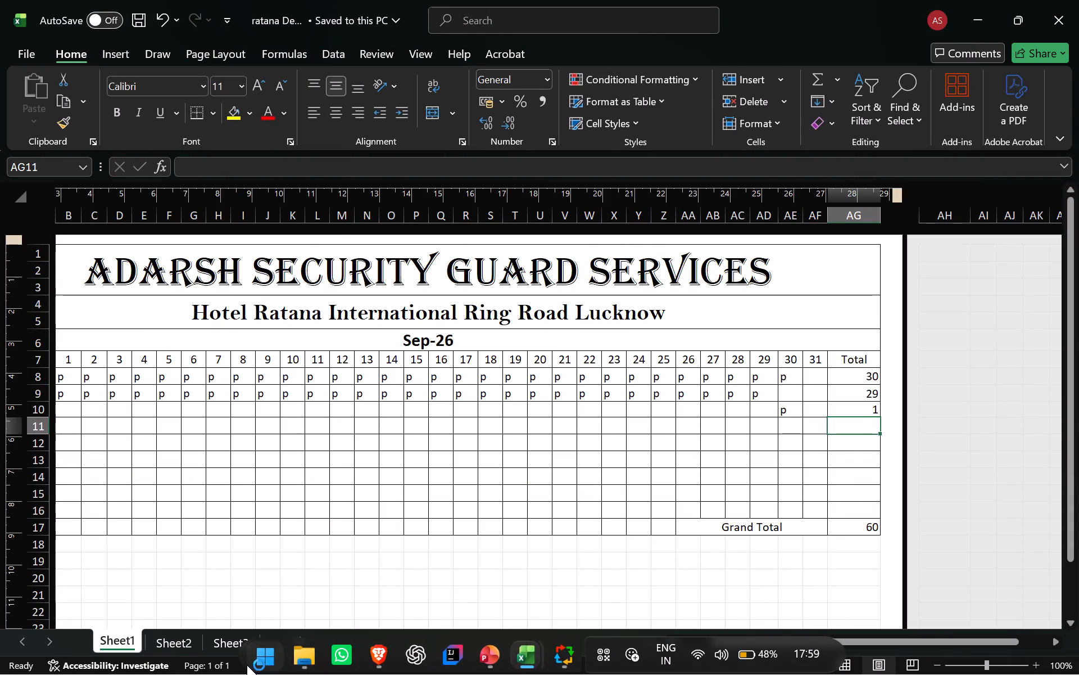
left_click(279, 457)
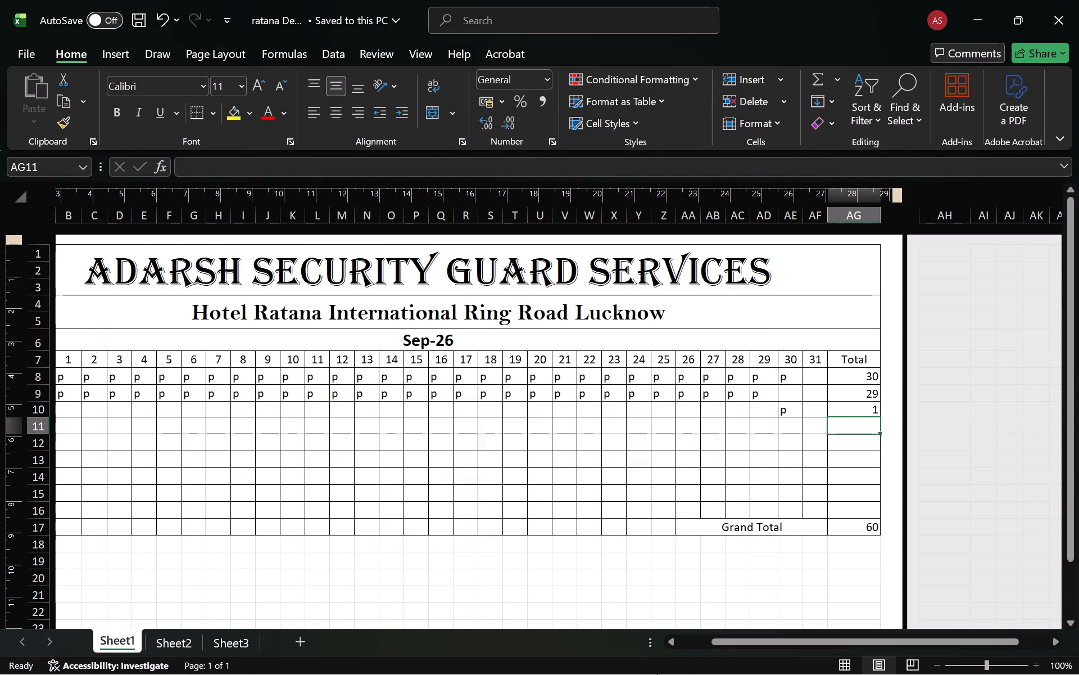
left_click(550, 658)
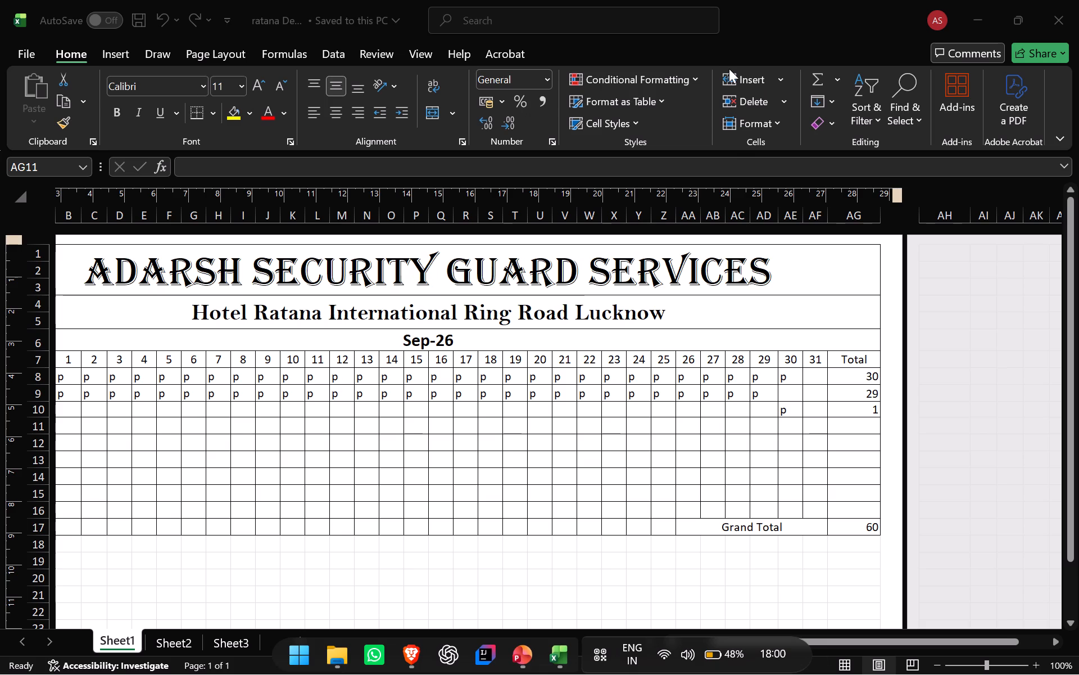
Change the month heading of the Hotel Ratana International attendance sheet to Oct-26.
scroll(388, 403, "right", 2)
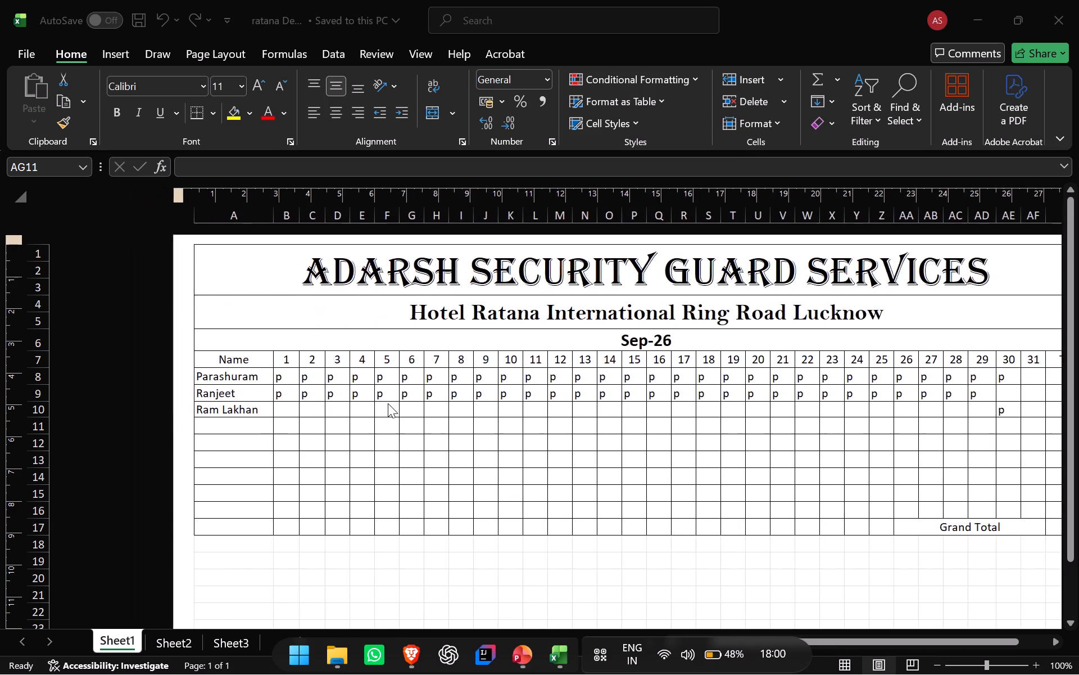
scroll(388, 403, "right", 1)
left_click(487, 333)
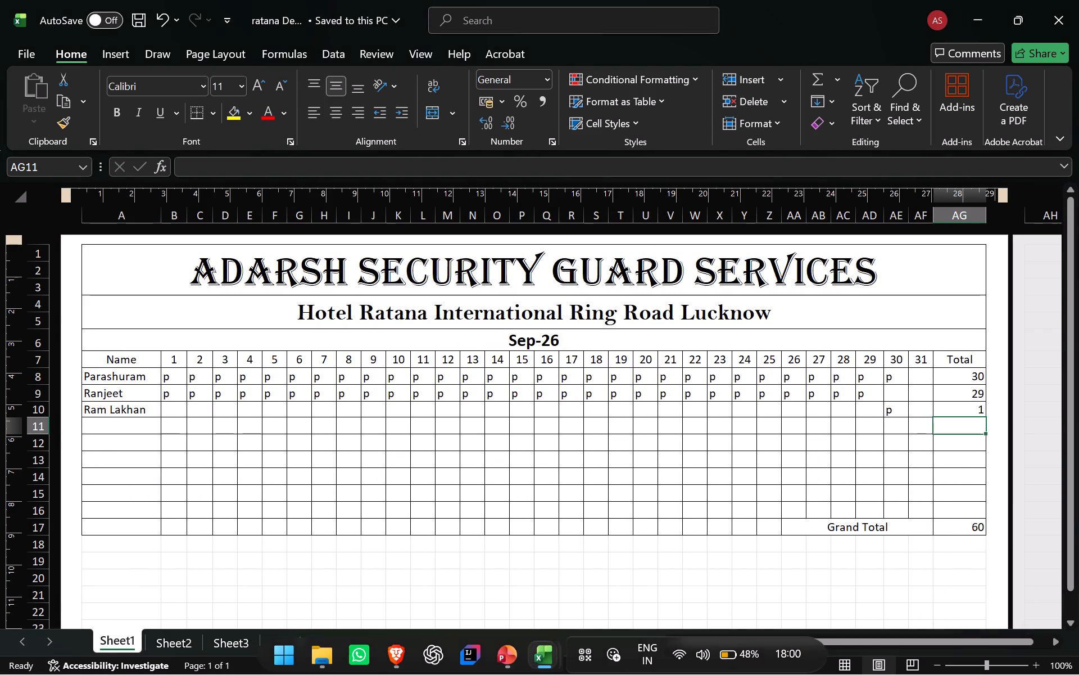
left_click(486, 334)
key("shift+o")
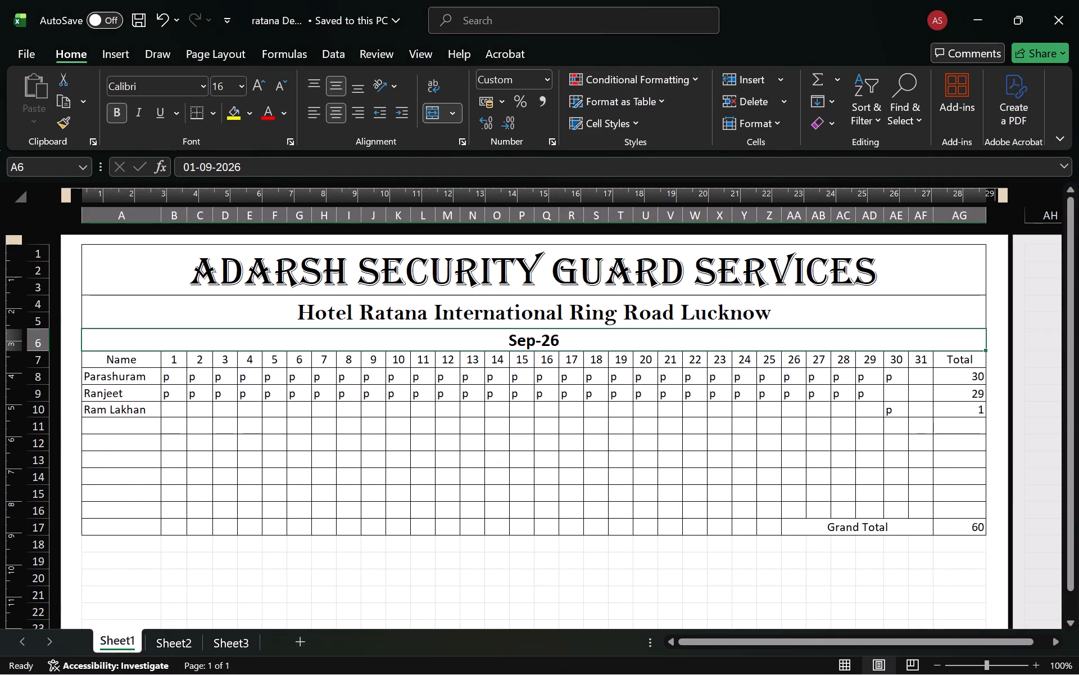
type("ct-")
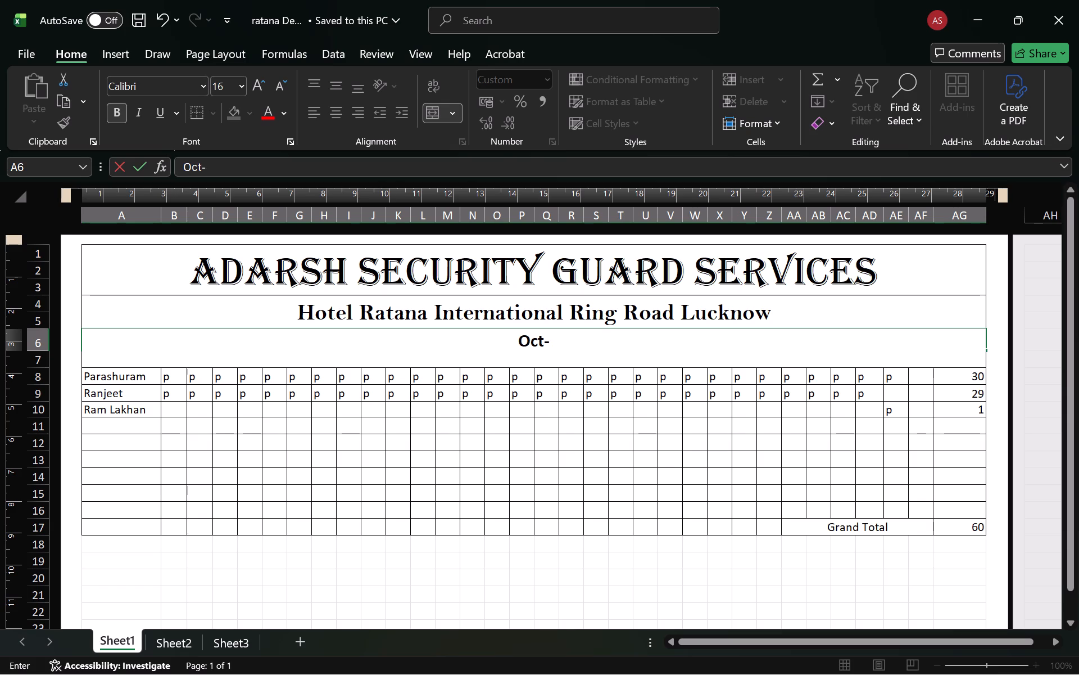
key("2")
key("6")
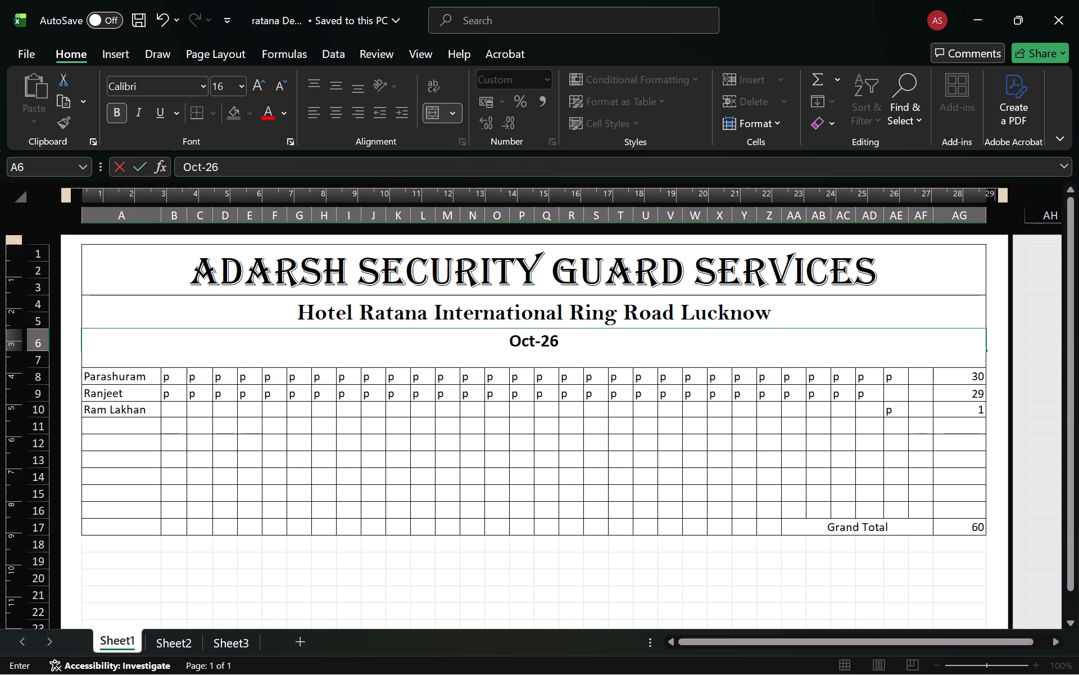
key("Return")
Replace the third guard's name in cell A10 with Ompal.
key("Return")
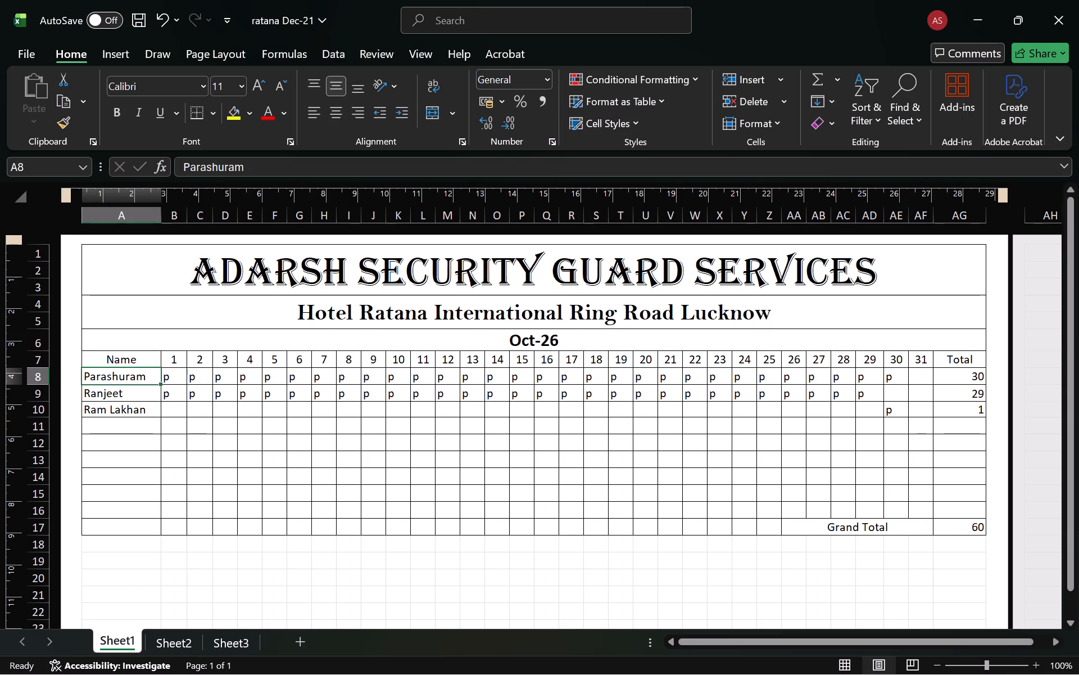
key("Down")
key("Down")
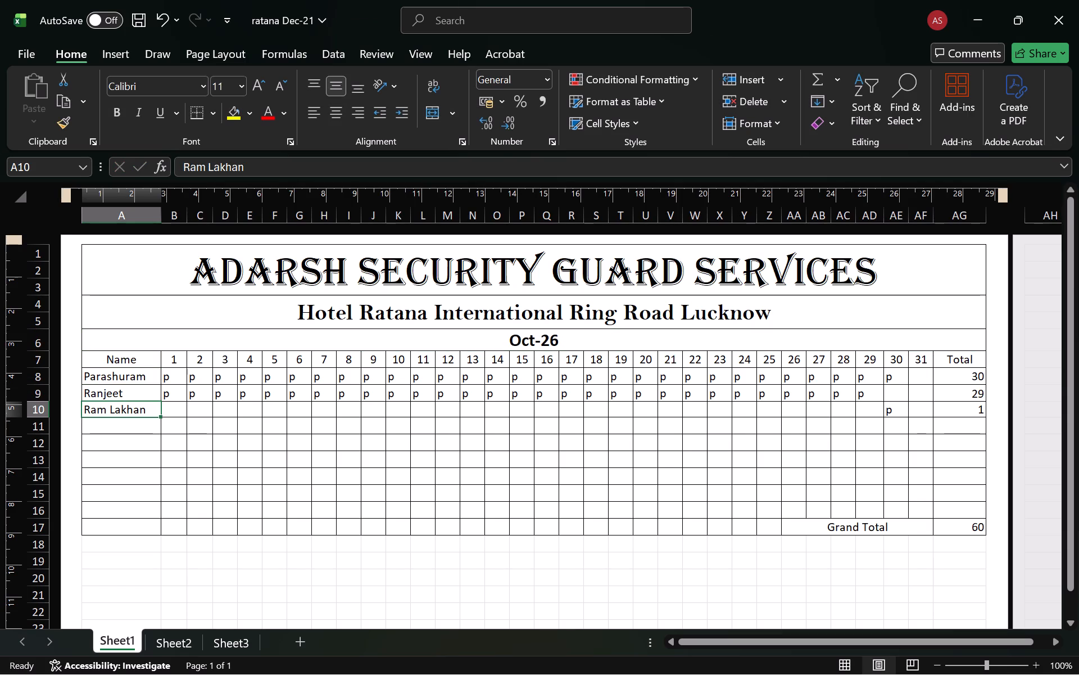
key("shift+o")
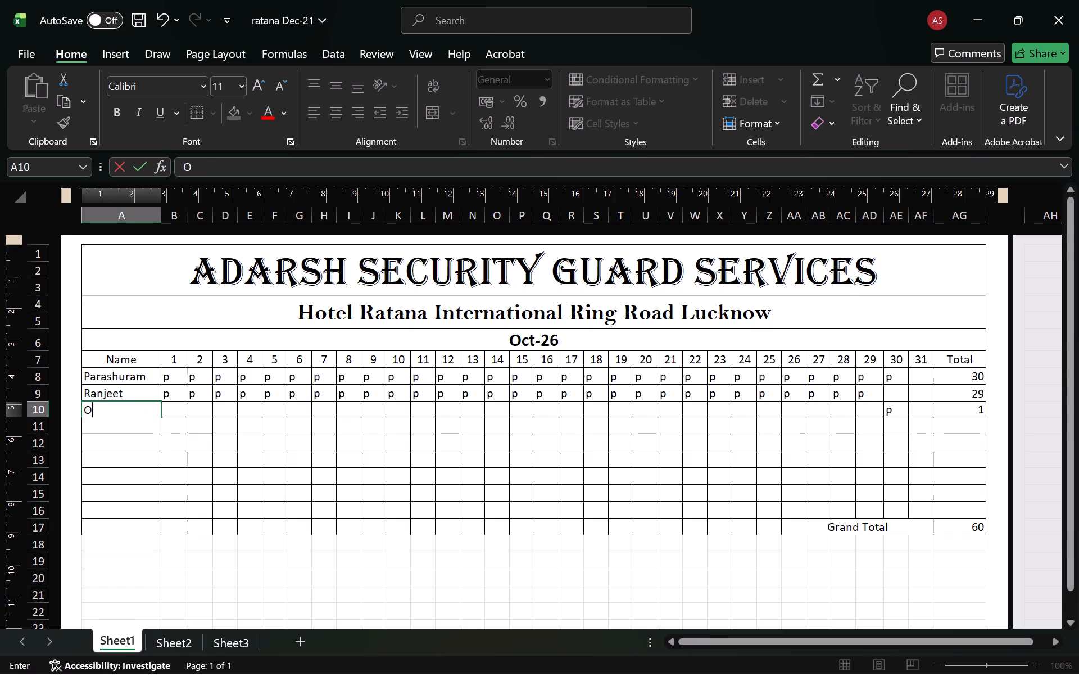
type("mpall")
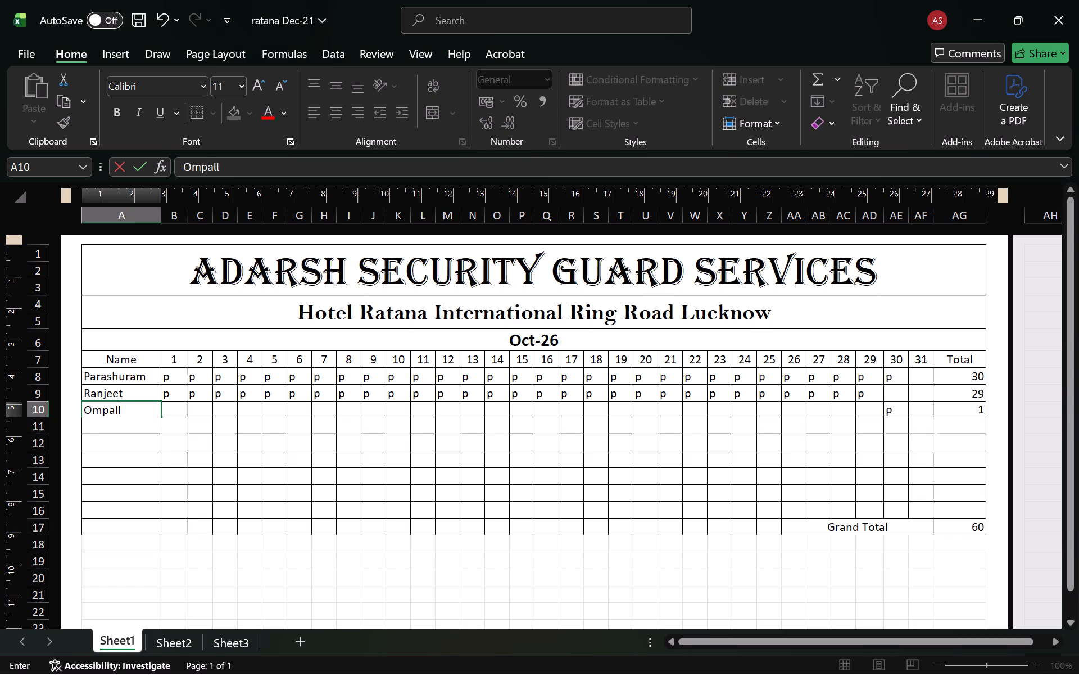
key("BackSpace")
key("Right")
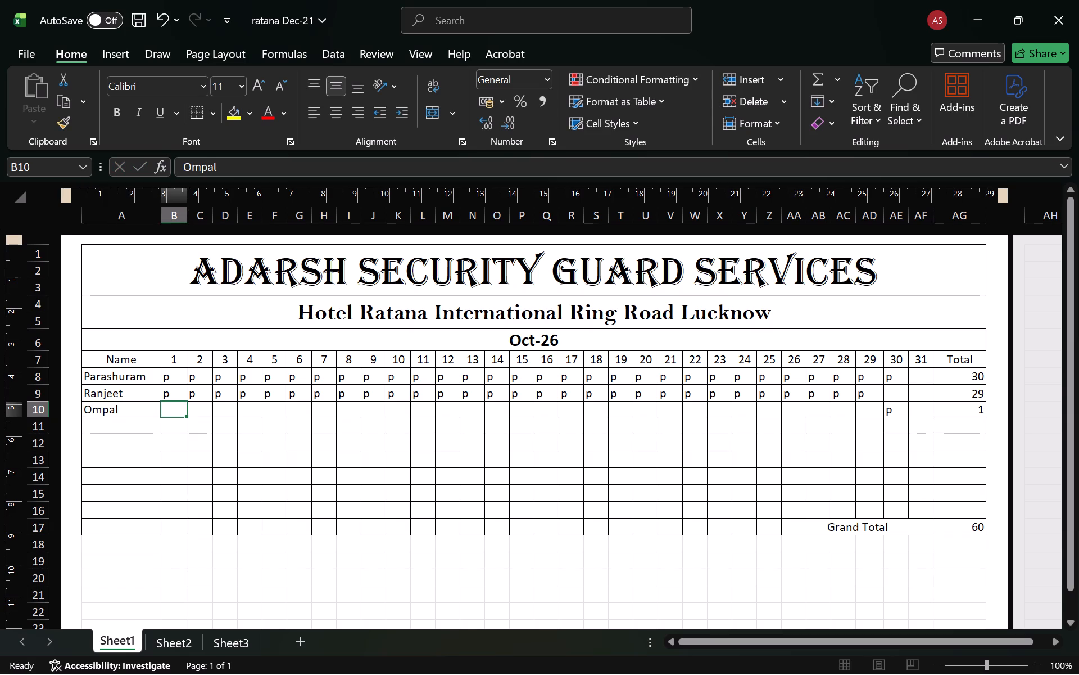
Clear Ranjeet's attendance marks for days 26 through 29.
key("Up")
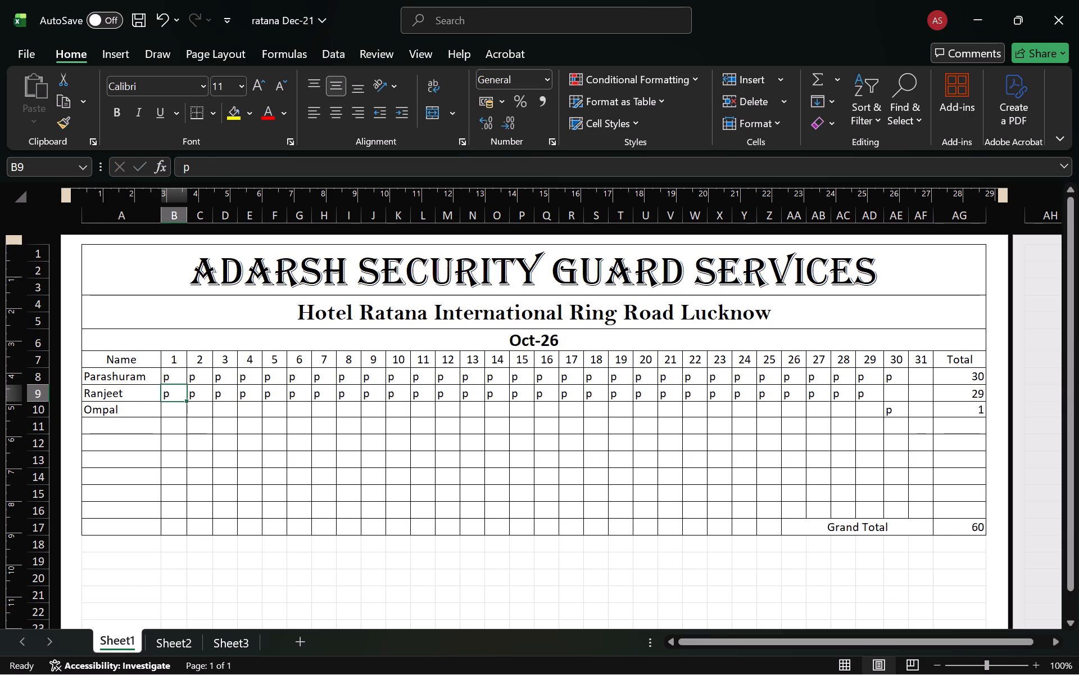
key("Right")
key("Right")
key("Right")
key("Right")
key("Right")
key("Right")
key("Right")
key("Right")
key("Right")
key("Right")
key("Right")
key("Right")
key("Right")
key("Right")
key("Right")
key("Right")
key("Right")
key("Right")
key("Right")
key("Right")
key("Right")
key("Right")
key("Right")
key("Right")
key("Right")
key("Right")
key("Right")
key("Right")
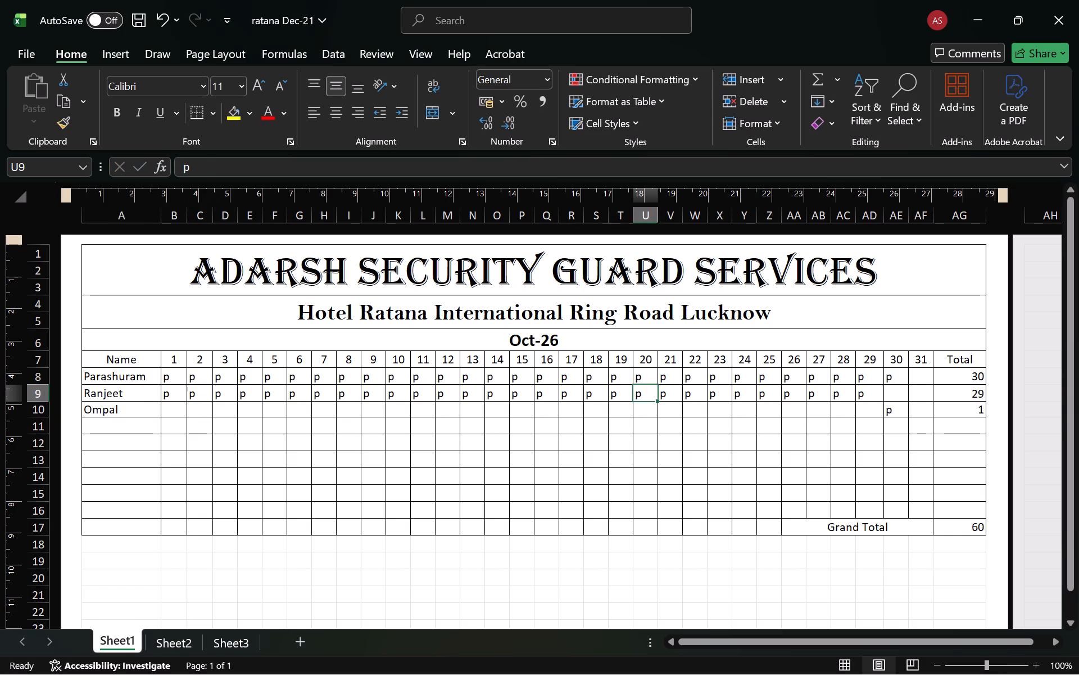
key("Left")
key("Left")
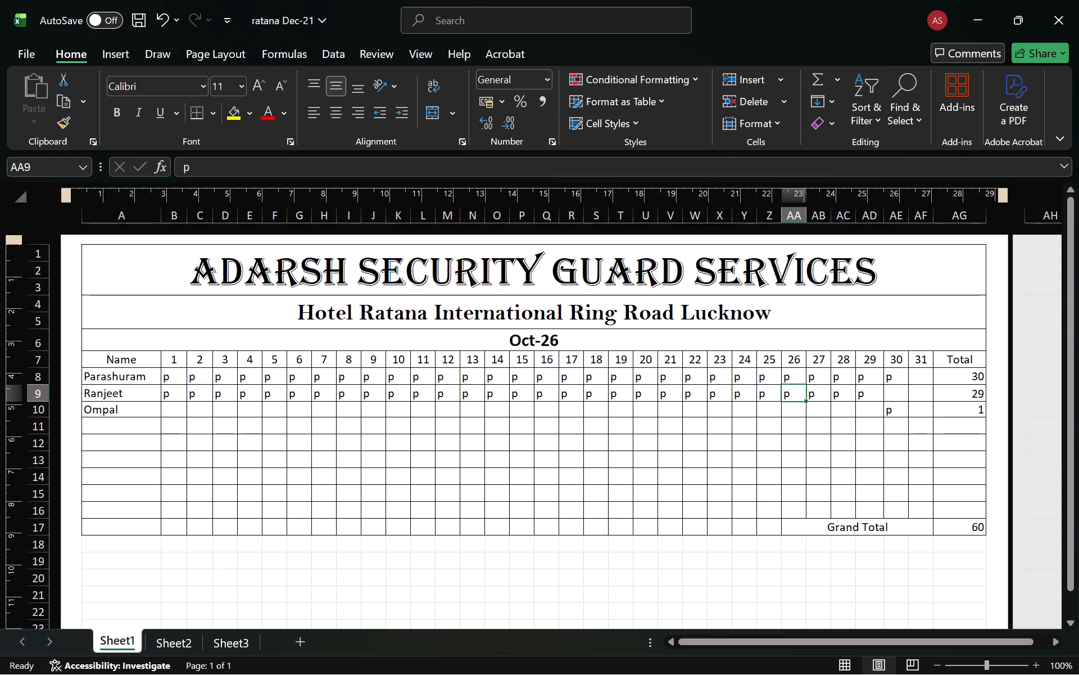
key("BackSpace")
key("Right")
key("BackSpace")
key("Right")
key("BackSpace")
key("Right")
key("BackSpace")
Mark Parashuram present with p on day 31.
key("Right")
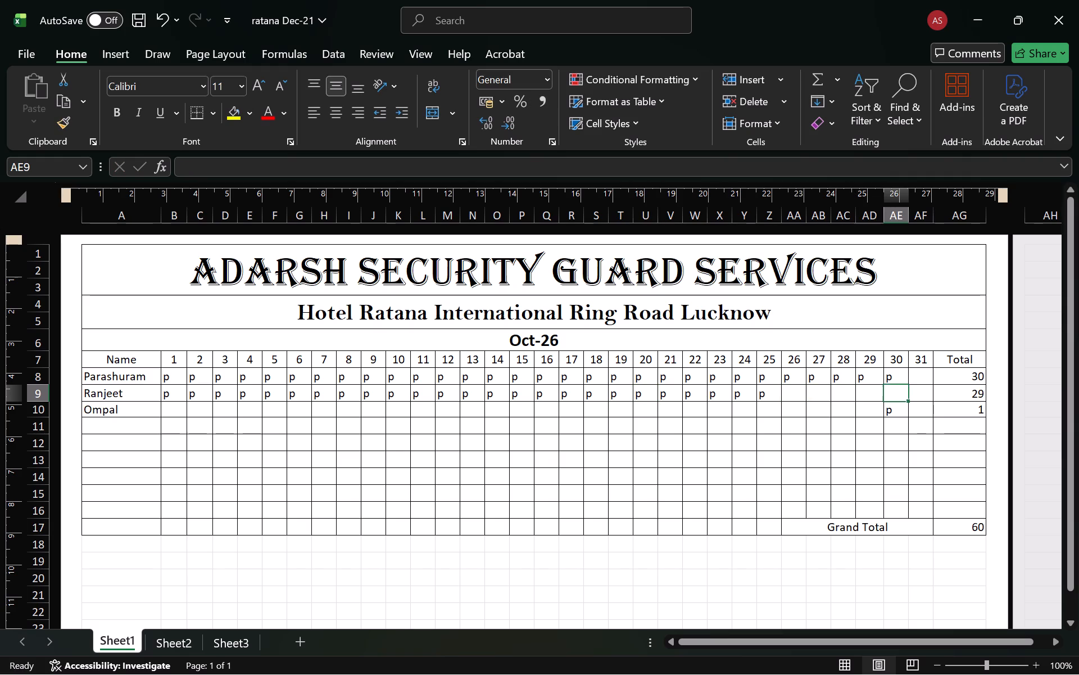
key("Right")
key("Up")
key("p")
Mark Ompal present with p for days 26 through 31.
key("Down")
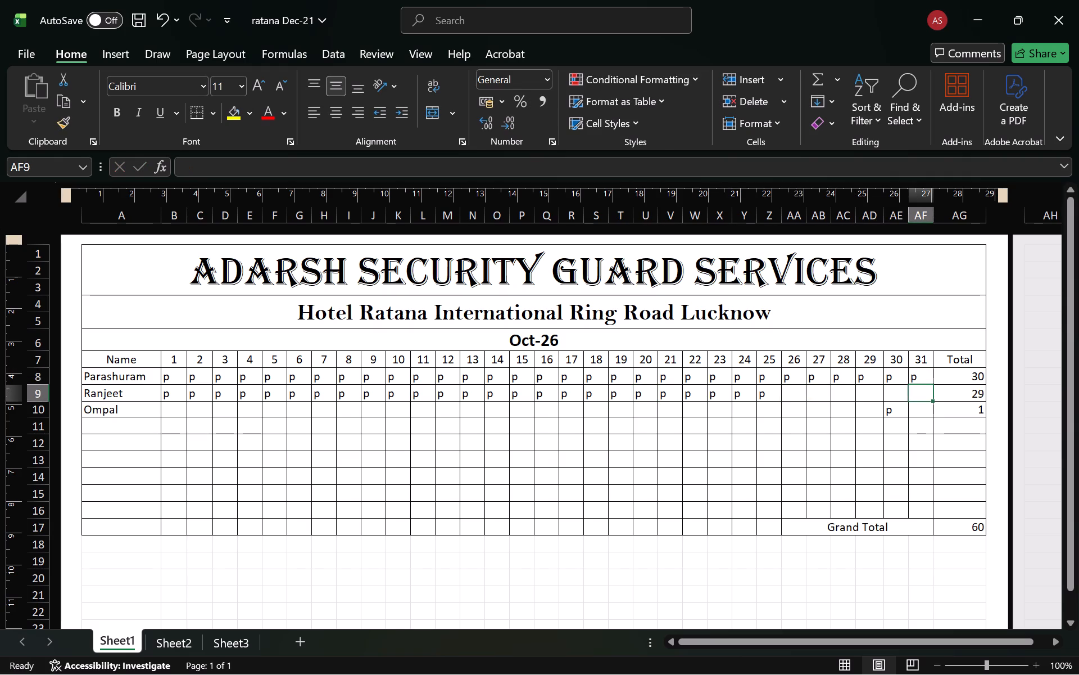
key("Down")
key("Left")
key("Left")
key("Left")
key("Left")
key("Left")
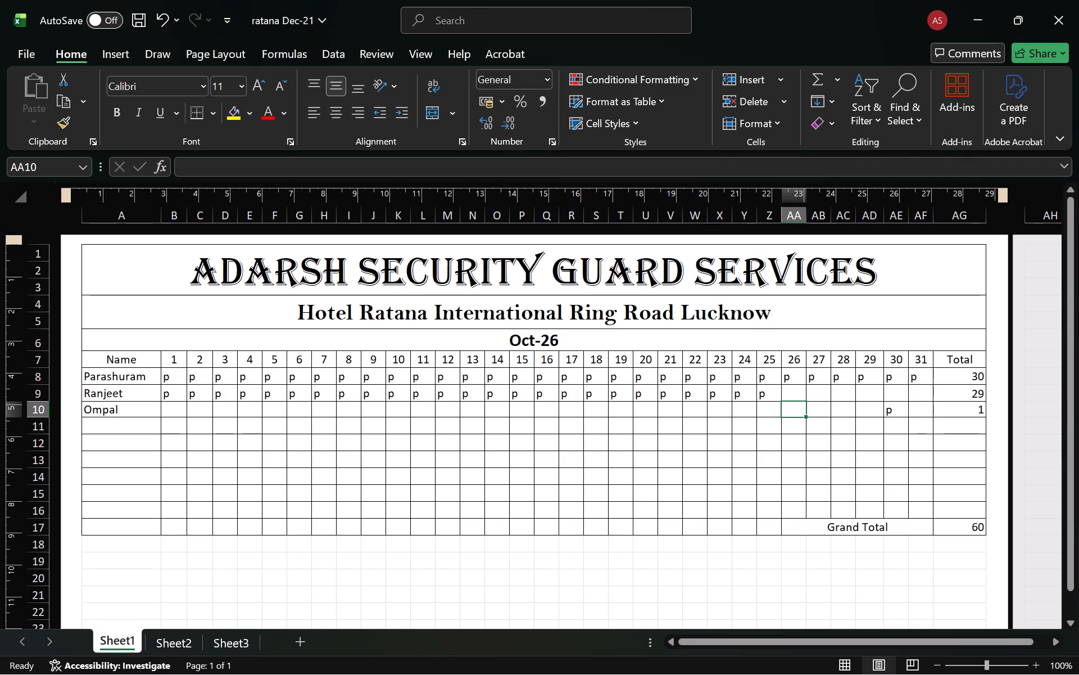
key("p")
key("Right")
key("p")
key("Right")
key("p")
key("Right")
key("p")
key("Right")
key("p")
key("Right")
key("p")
Update the Total column to 31 for Parashuram, 25 for Ranjeet and 6 for Ompal.
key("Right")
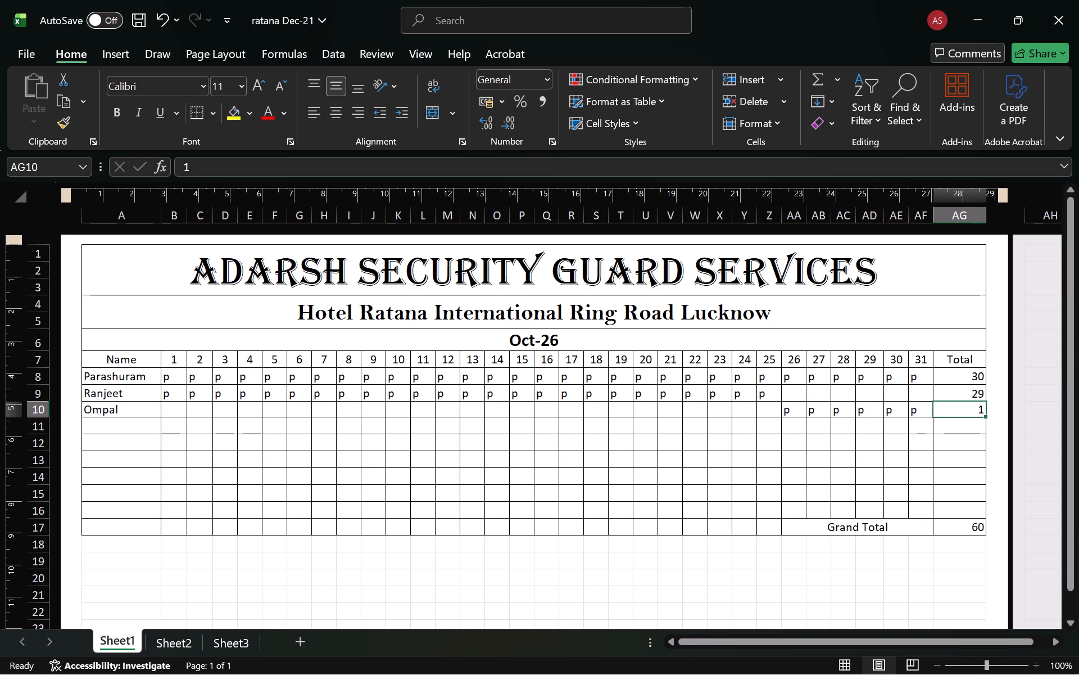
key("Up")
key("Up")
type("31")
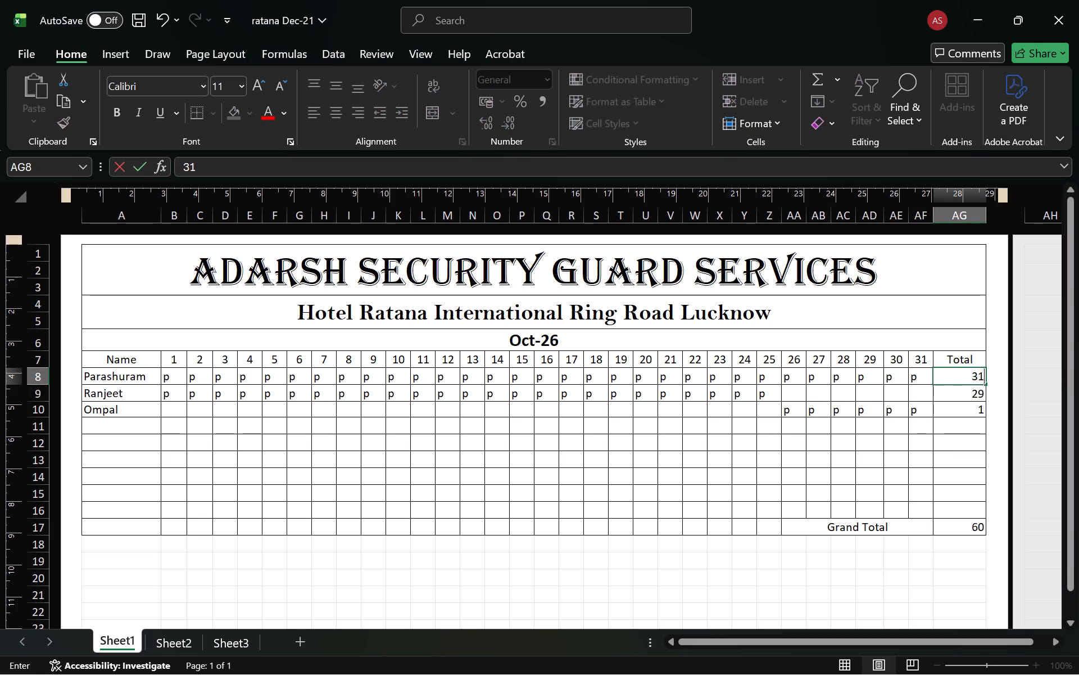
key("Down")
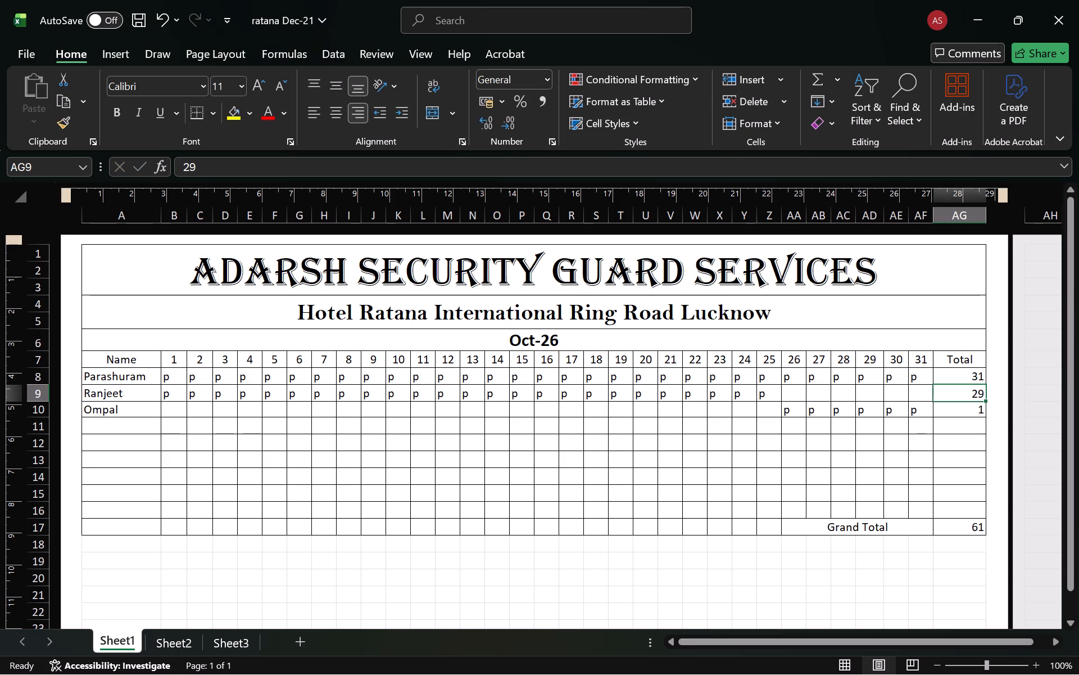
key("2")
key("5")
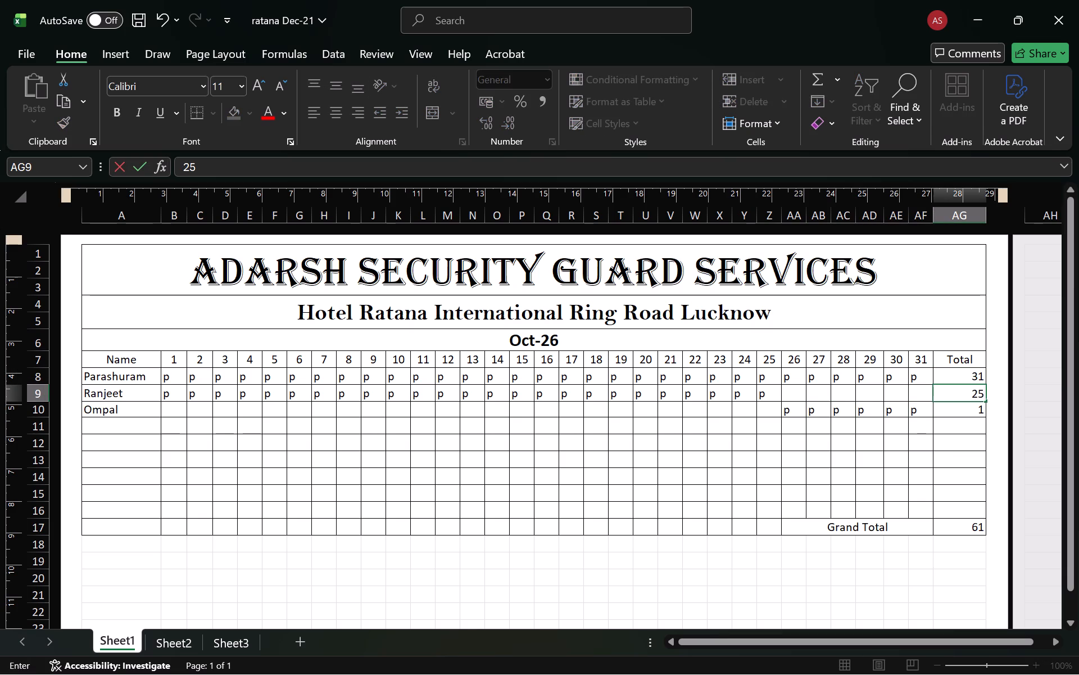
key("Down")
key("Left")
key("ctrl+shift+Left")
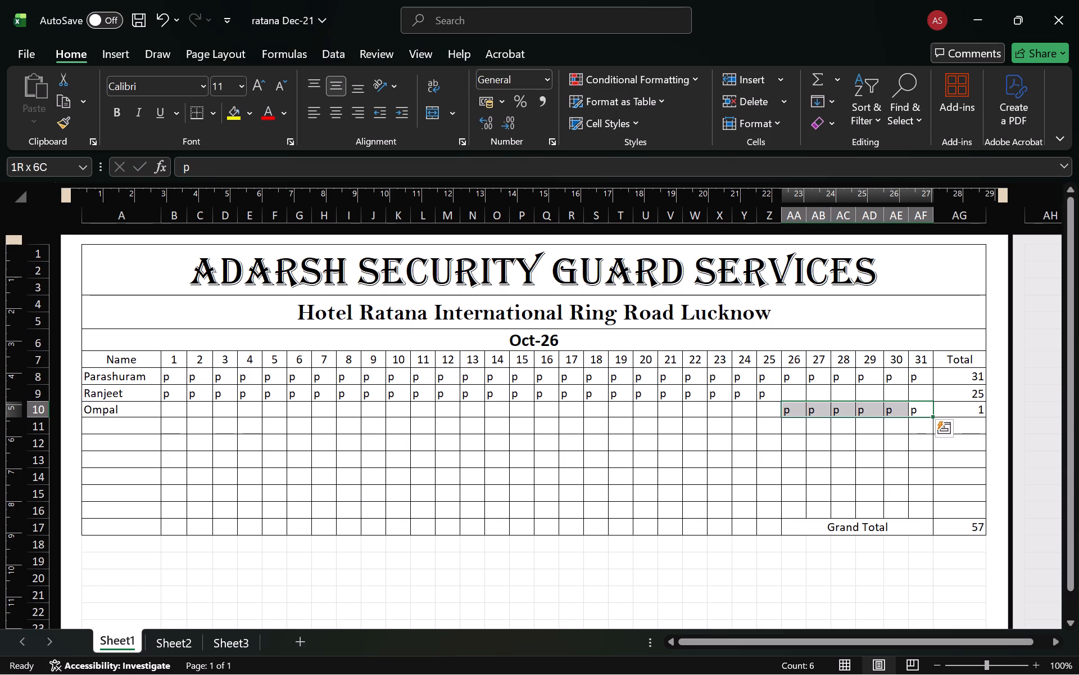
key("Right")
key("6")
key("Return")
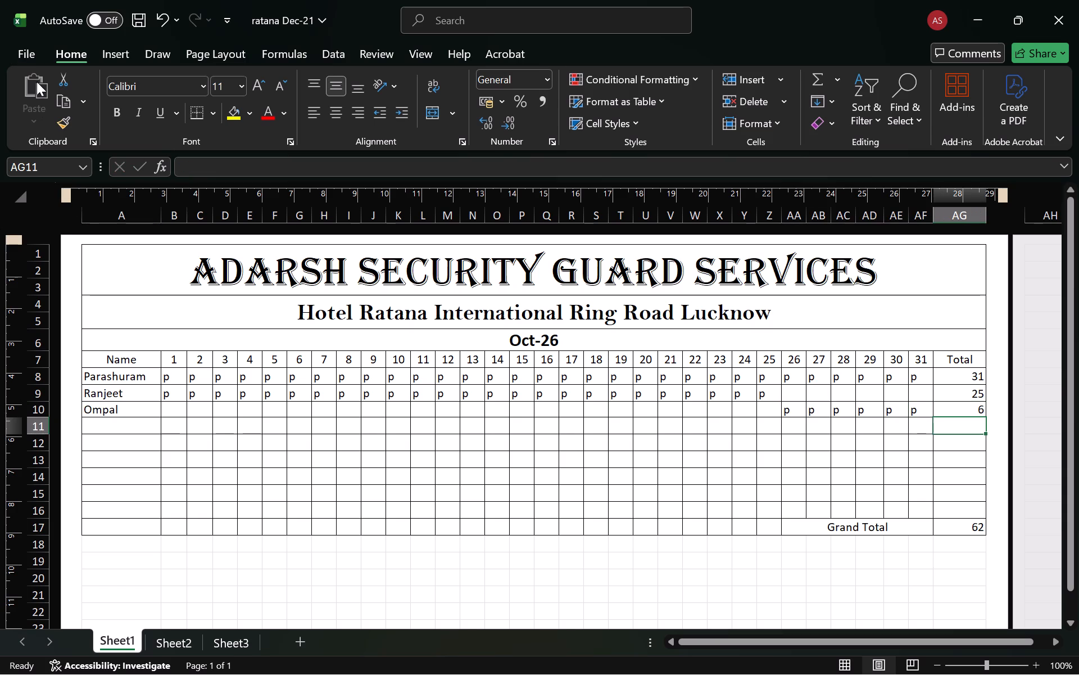
Print the active attendance sheet on the HP Smart Tank 580-590 series printer.
left_click(28, 58)
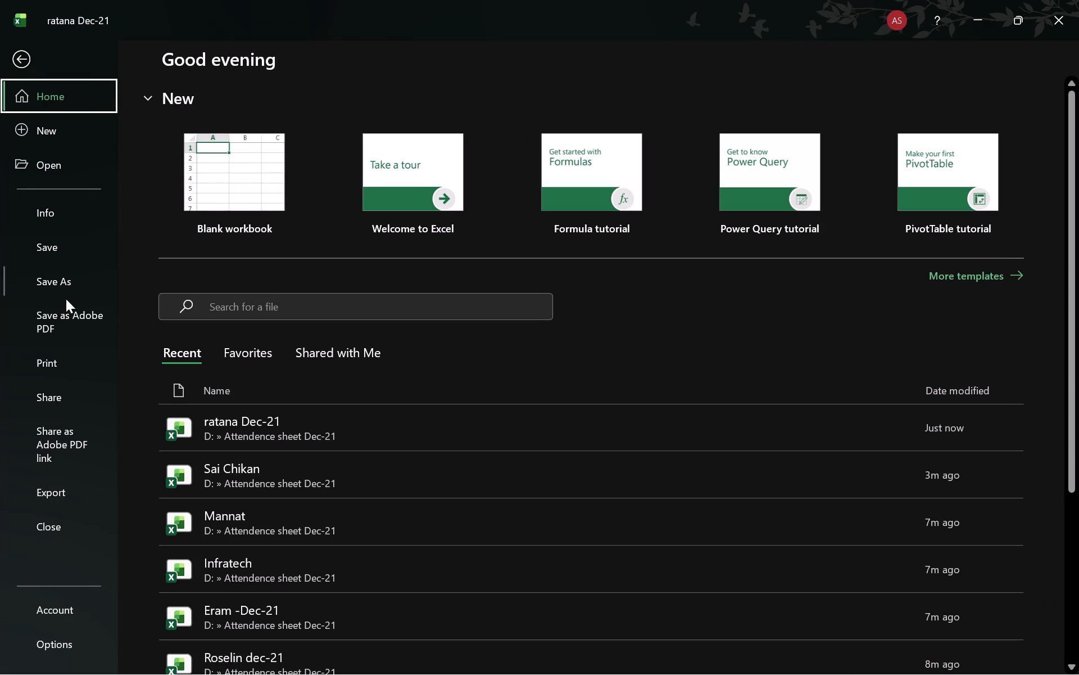
left_click(64, 360)
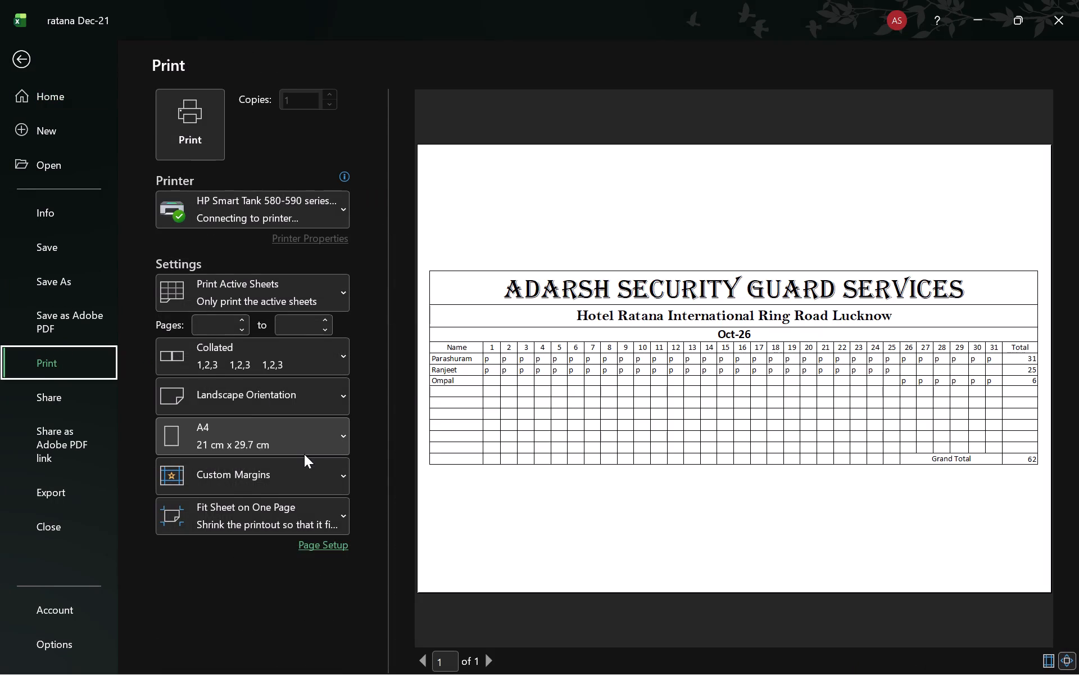
left_click(196, 150)
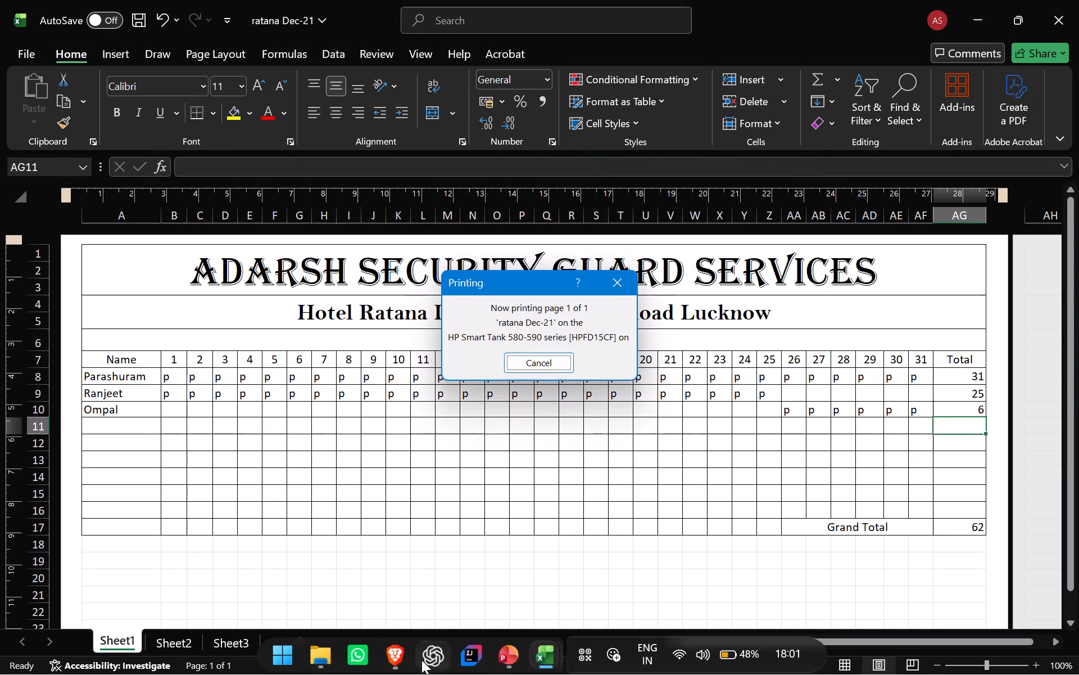
Search the computer for hp and launch the HP Smart app.
left_click(283, 659)
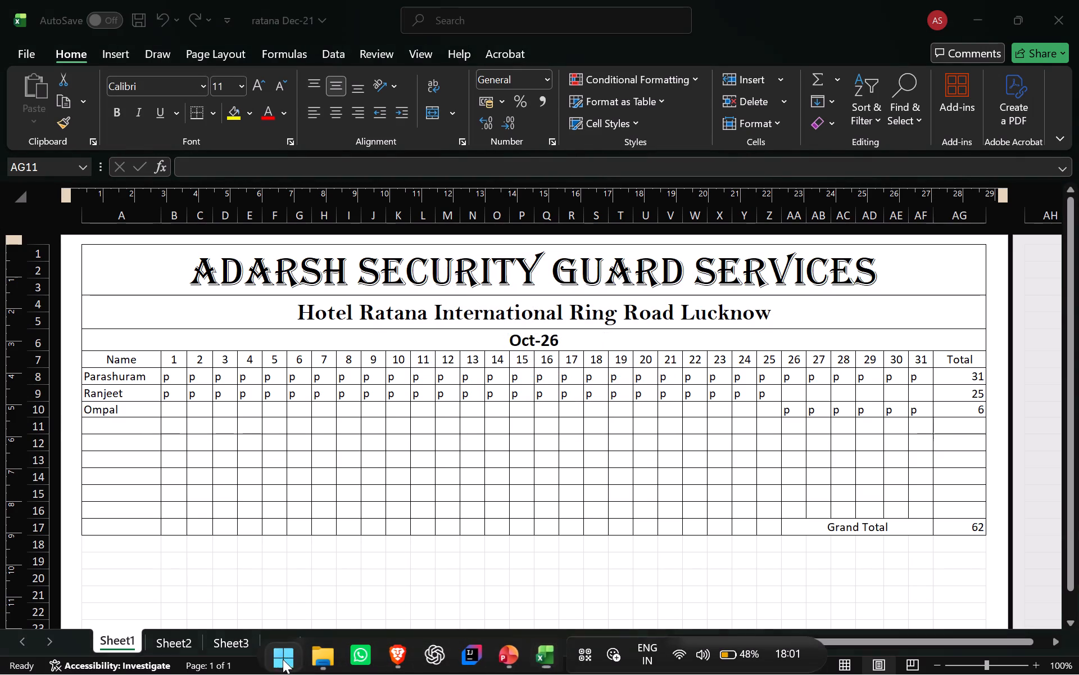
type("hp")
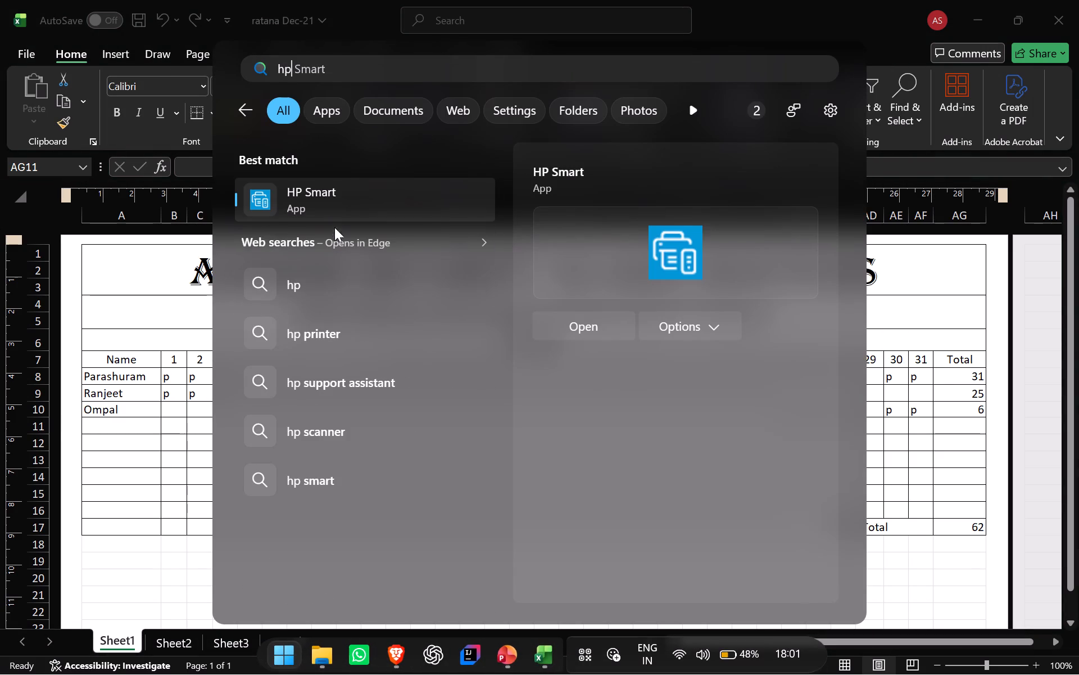
left_click(338, 195)
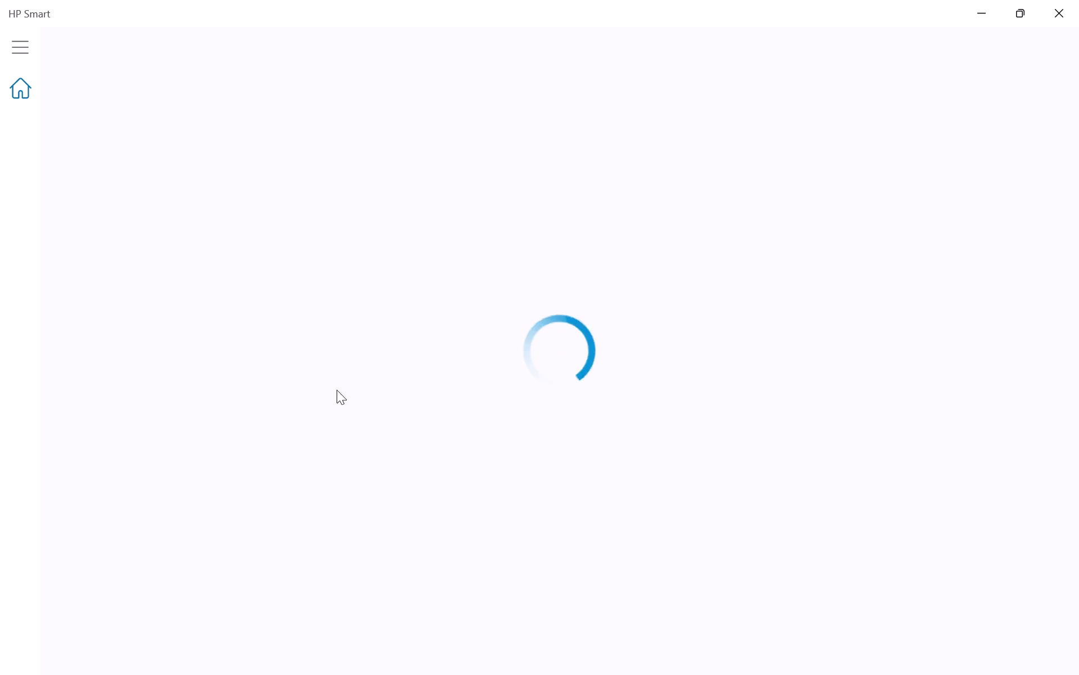
Switch to File Explorer and open the Excel workbook Little dec-21 from the Attendence sheet Dec-21 folder.
left_click(287, 661)
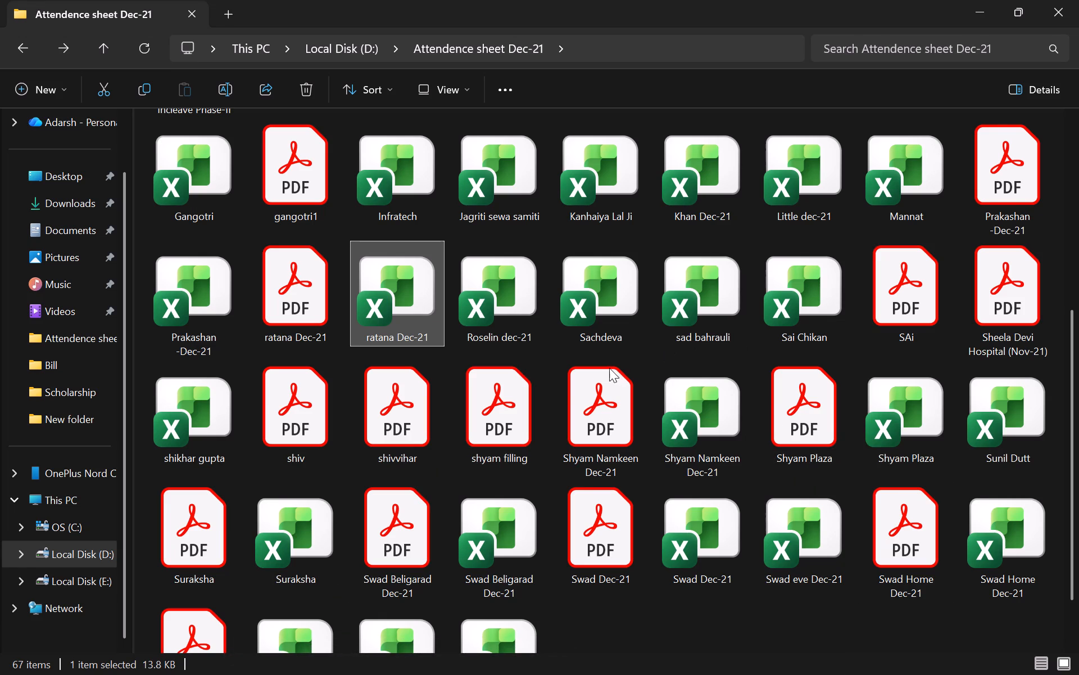
scroll(620, 377, "up", 1)
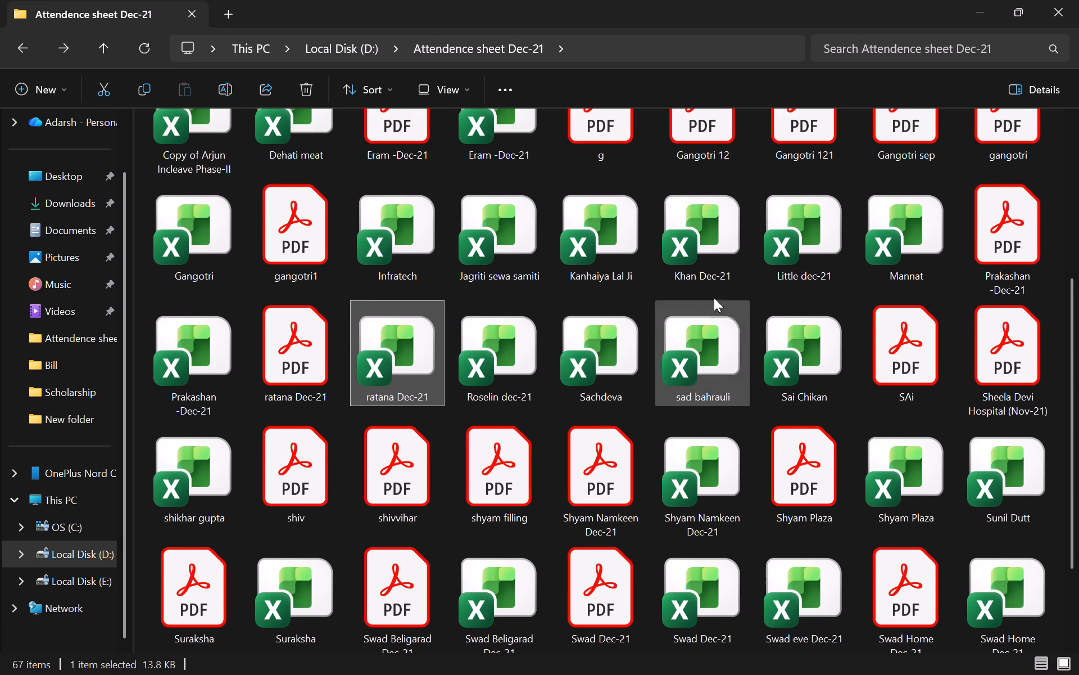
double_click(806, 229)
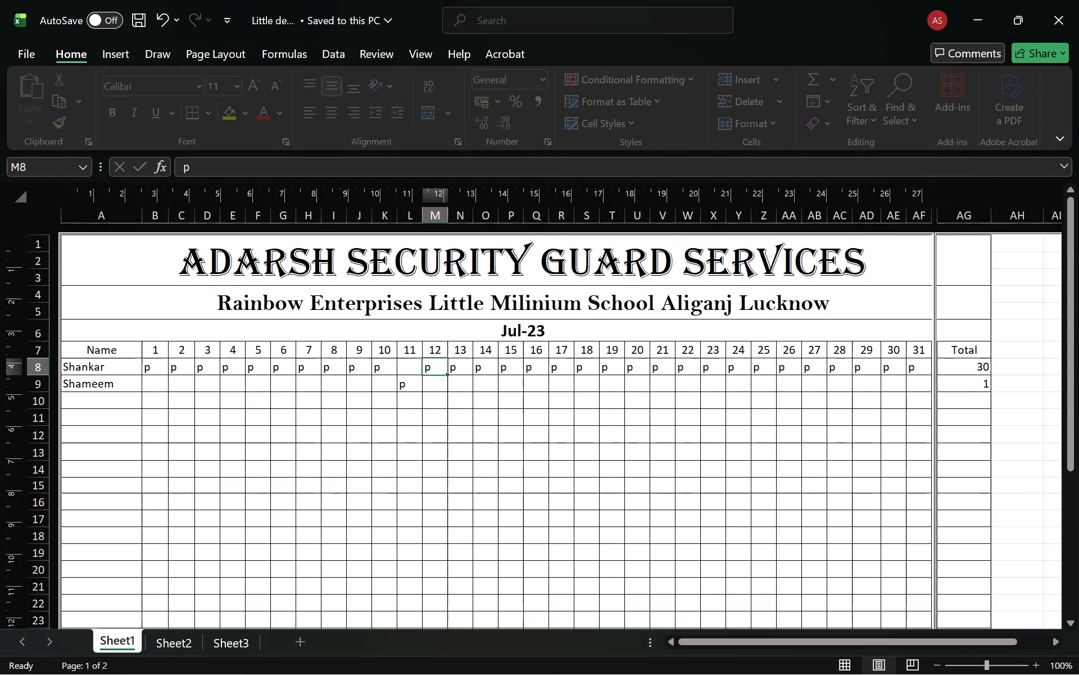
Change the month heading above the attendance table to Oct-26.
left_click(590, 330)
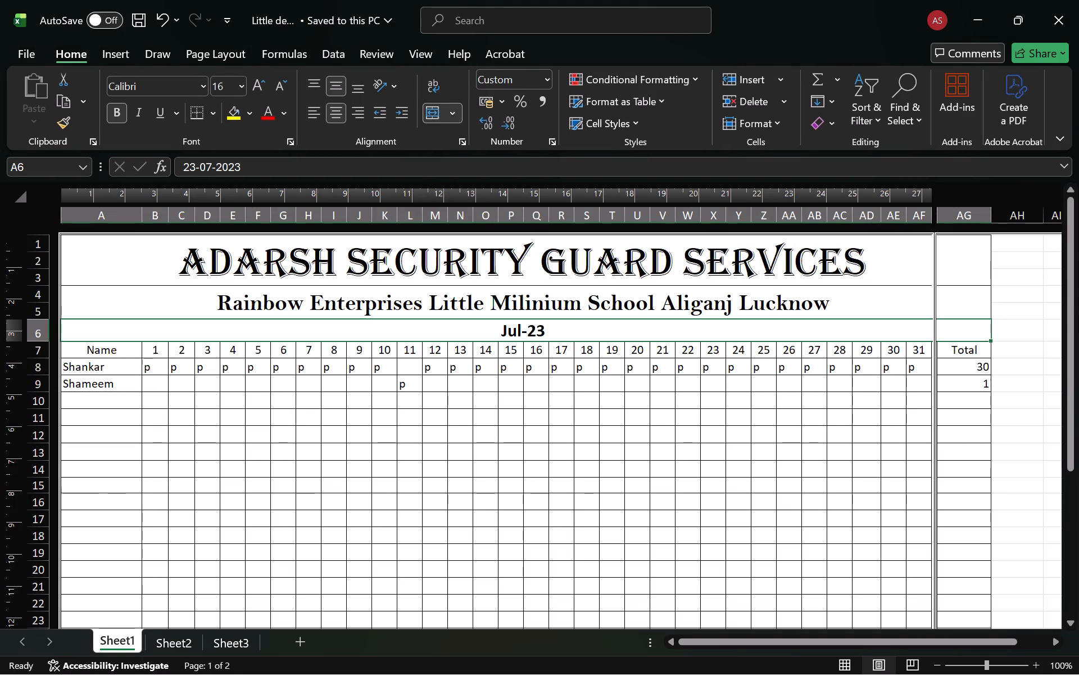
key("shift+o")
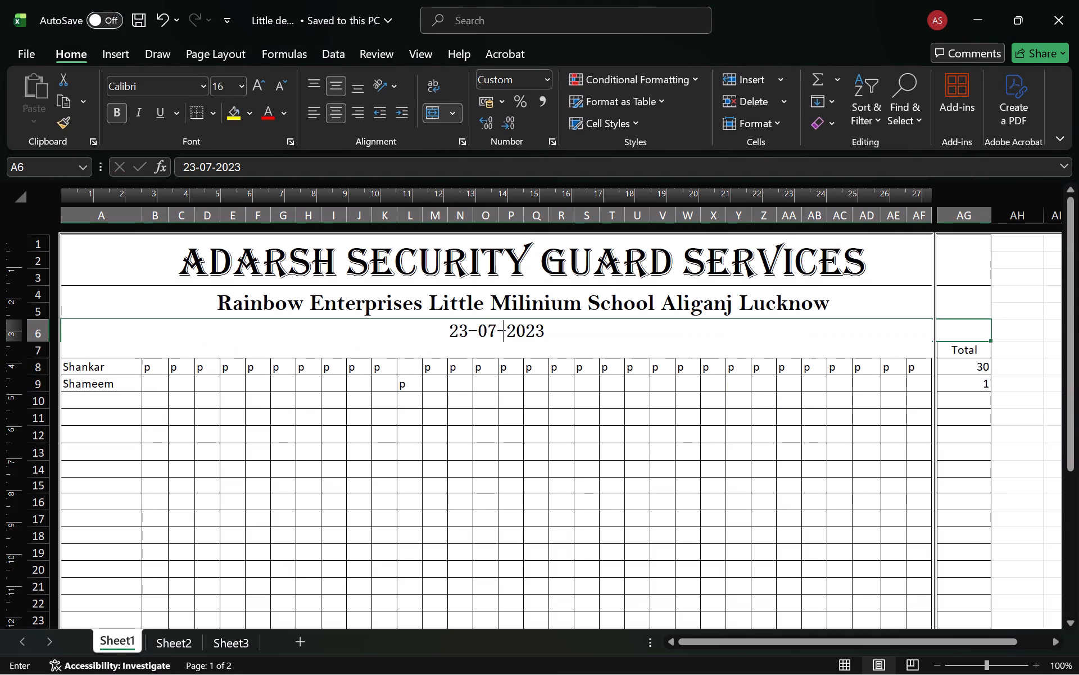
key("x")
key("BackSpace")
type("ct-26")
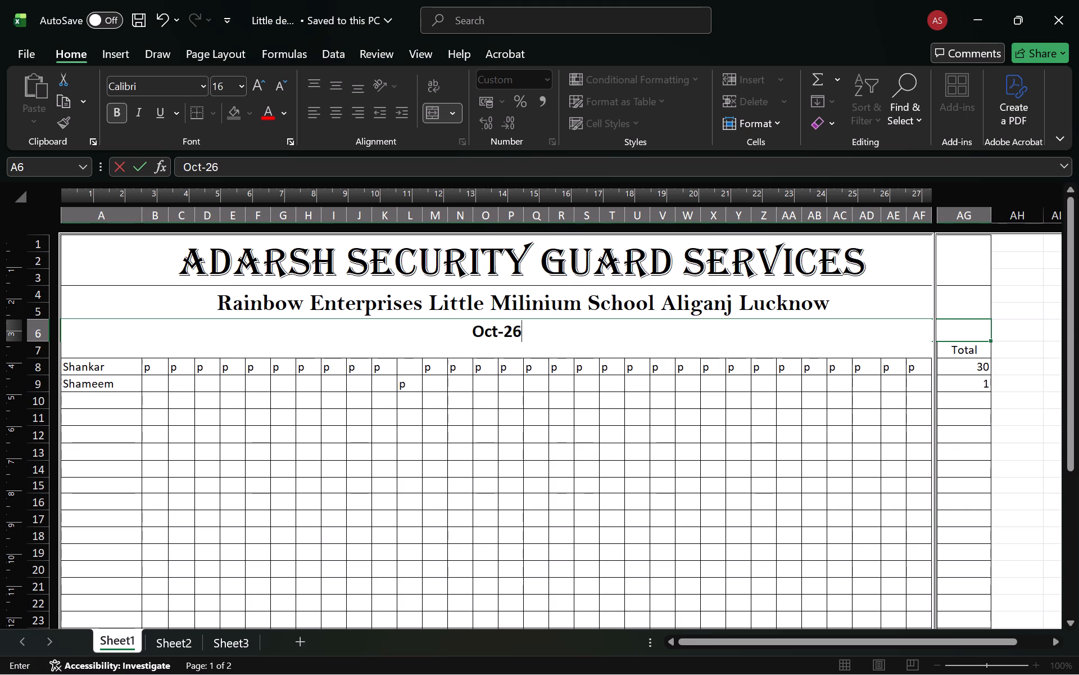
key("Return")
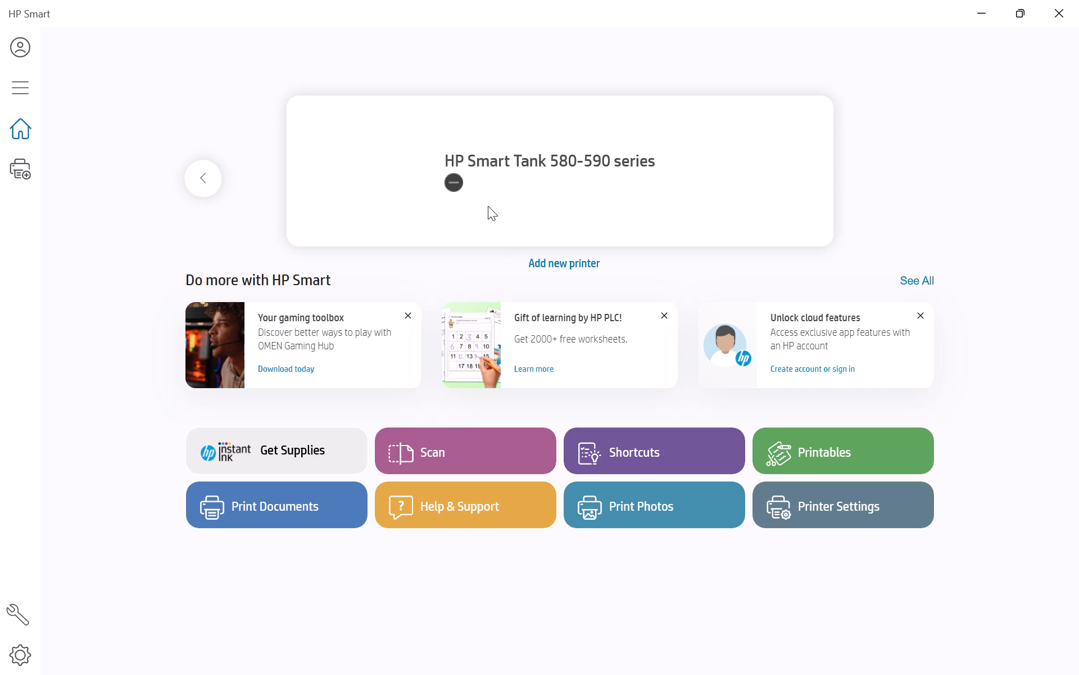
double_click(477, 193)
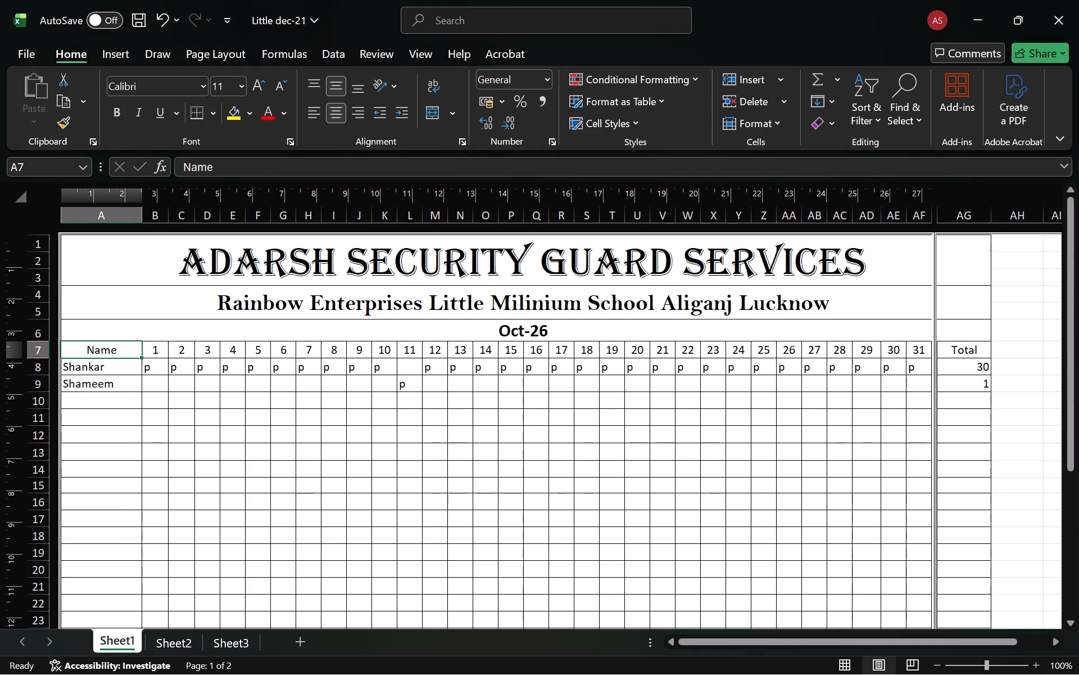
Replace the two listed guard names in rows 8 and 9, entering the new first guard and Suraj.
key("Down")
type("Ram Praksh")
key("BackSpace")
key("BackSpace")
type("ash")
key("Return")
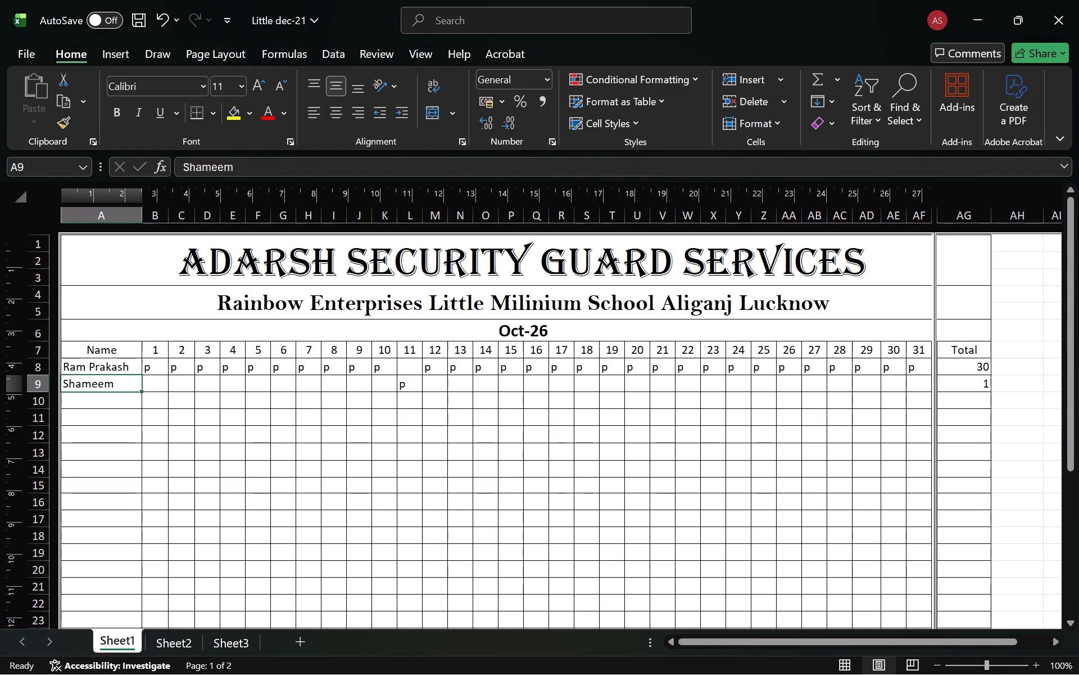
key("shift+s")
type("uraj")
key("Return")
Add three guard names in rows 10 to 12, with Shakeel in row 10 and Shareef in row 12.
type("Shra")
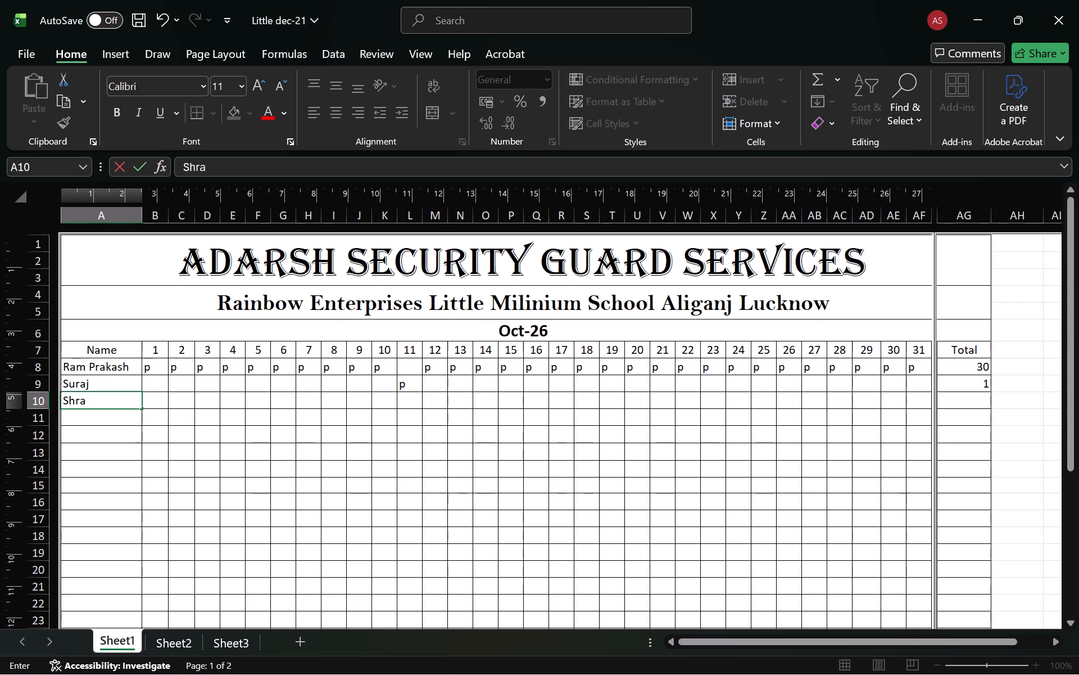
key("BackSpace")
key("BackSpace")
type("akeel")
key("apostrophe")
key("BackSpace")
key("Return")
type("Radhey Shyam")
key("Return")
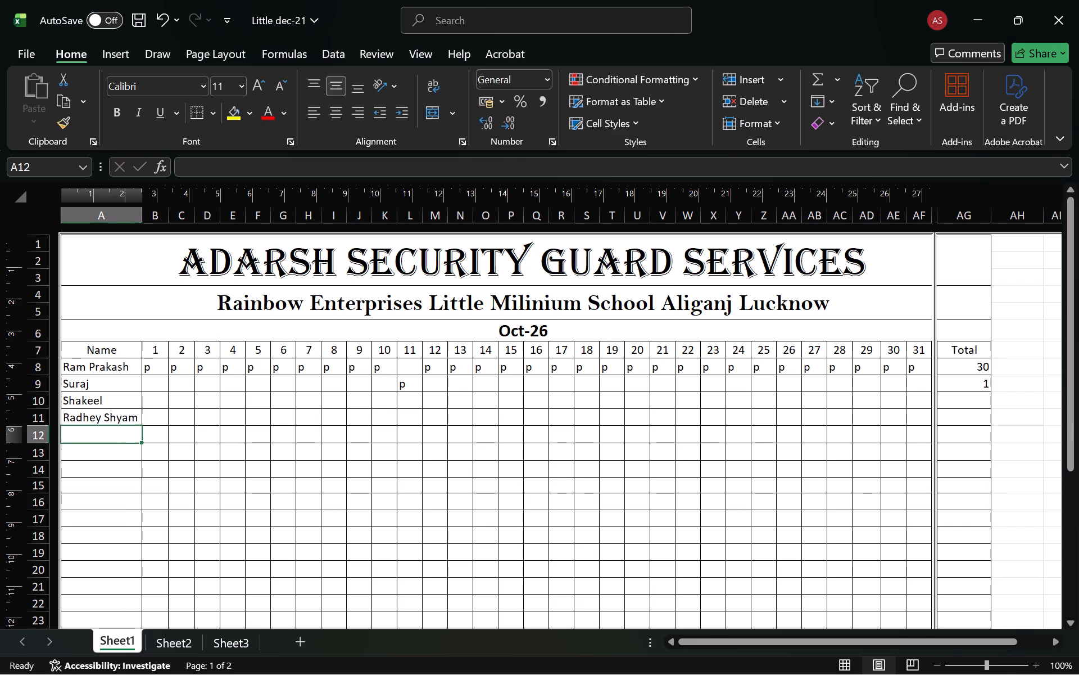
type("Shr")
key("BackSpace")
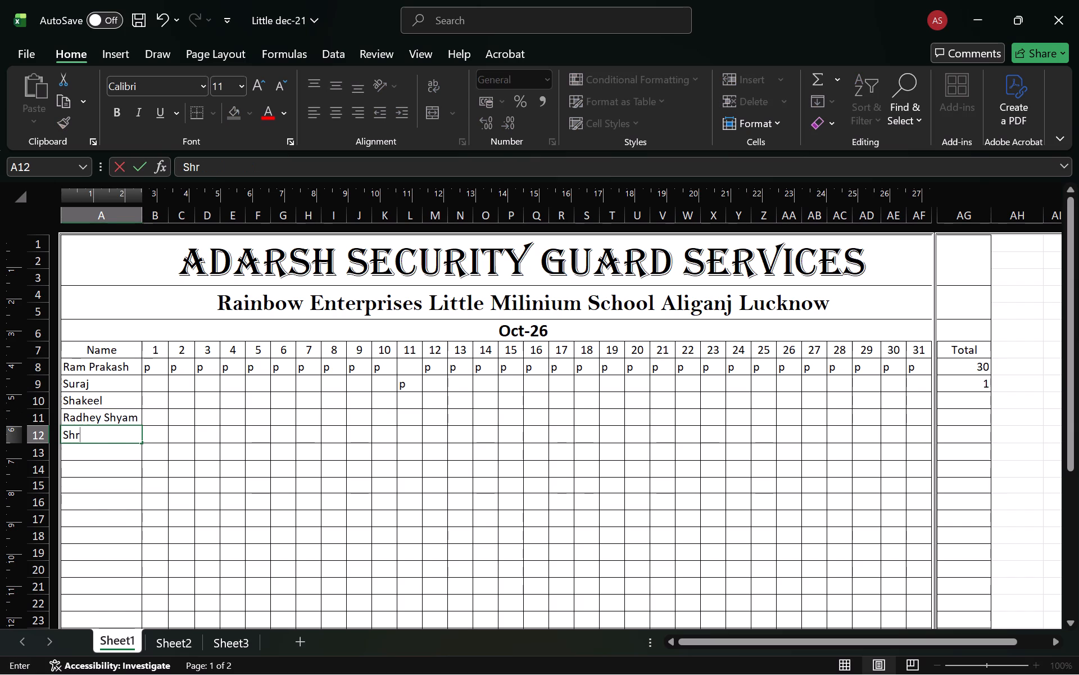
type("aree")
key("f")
Clear the row 8 guard's attendance marks for days 3 to 5 and re-enter p for day 6.
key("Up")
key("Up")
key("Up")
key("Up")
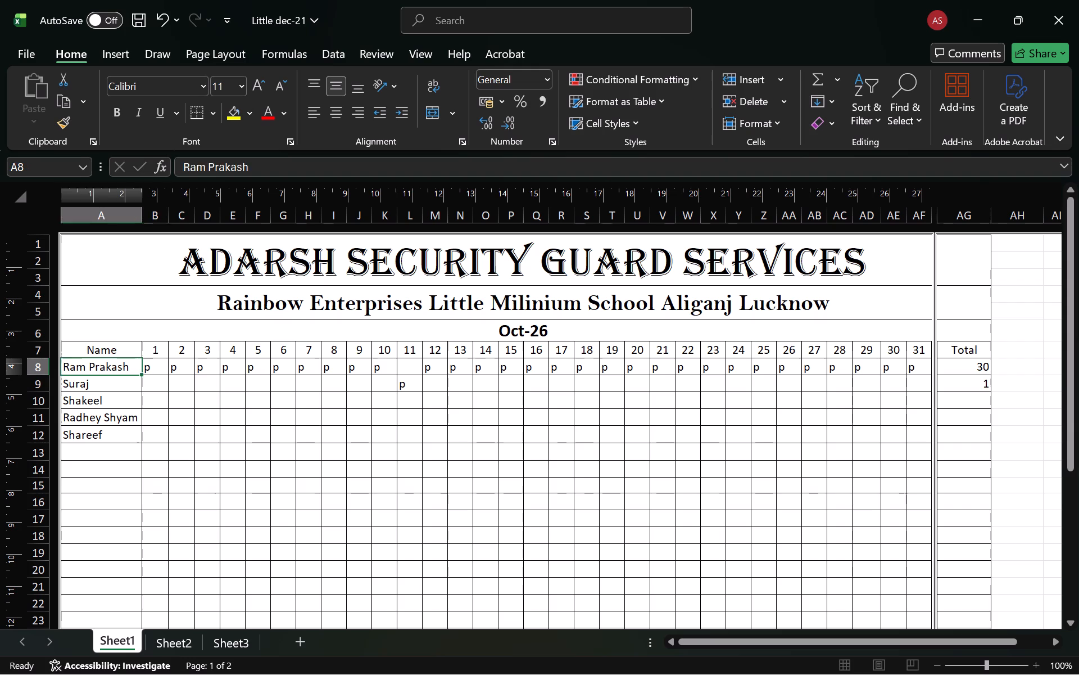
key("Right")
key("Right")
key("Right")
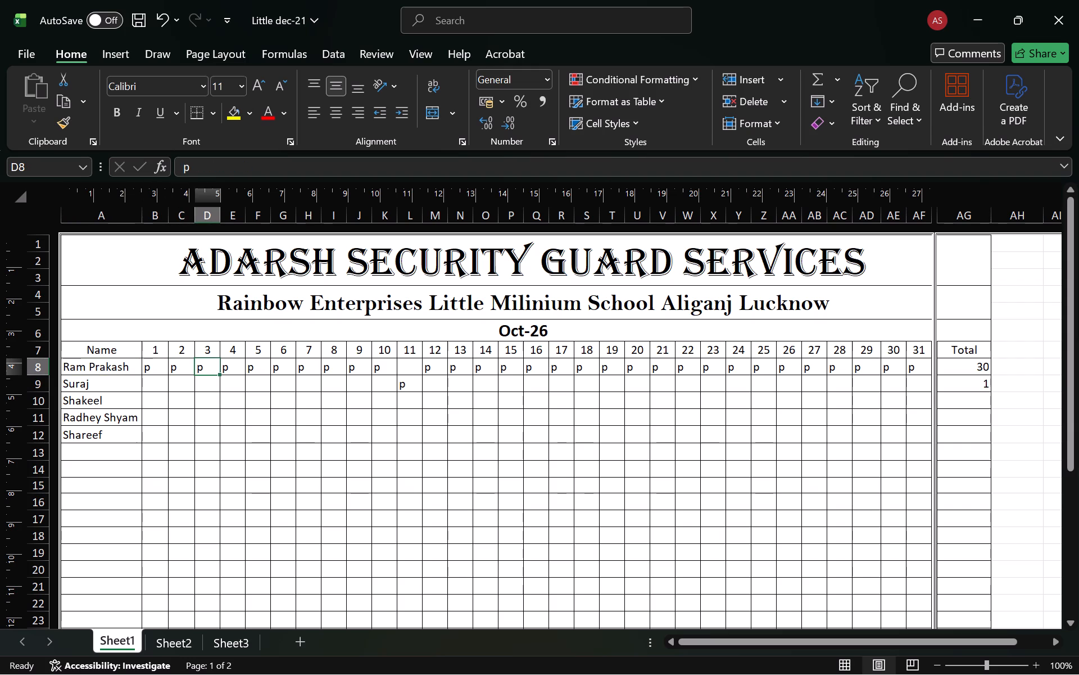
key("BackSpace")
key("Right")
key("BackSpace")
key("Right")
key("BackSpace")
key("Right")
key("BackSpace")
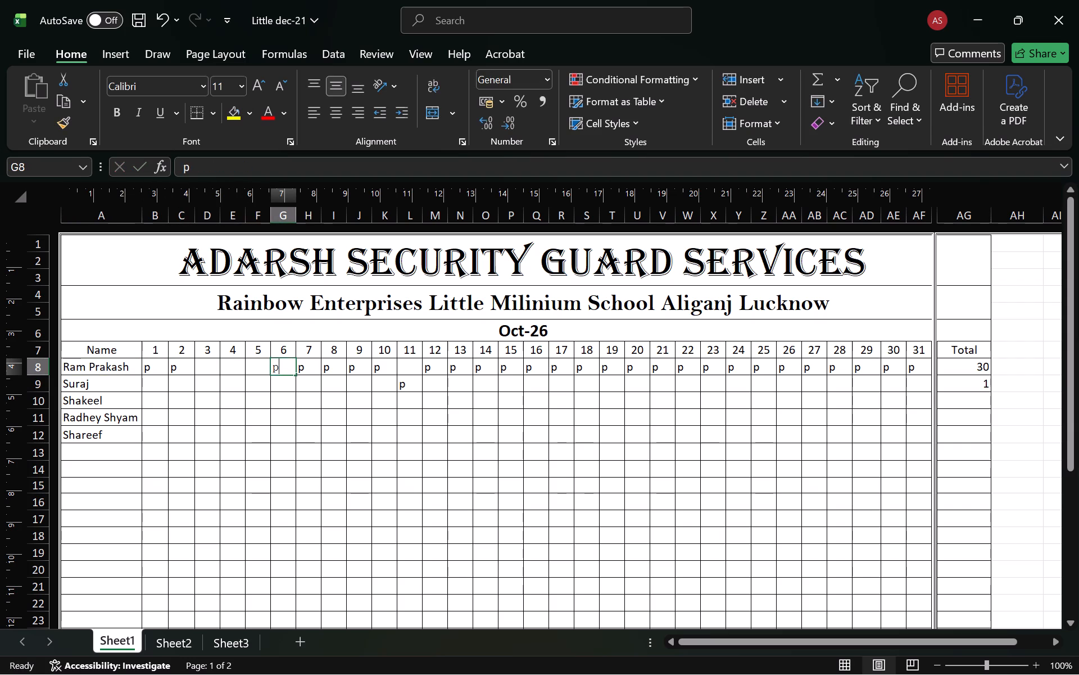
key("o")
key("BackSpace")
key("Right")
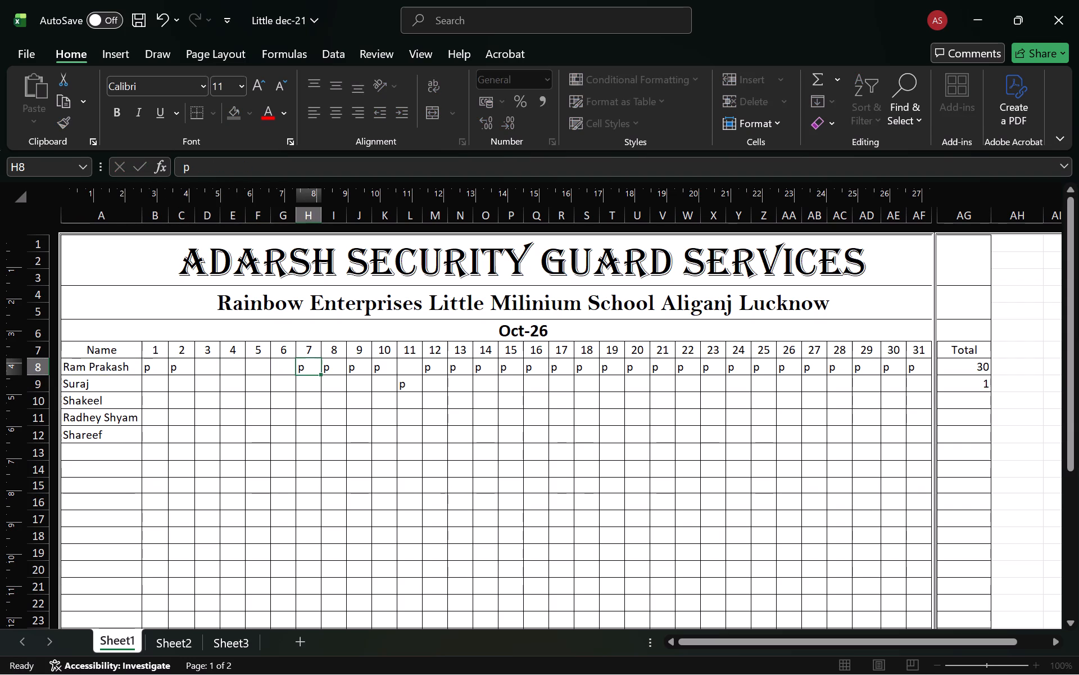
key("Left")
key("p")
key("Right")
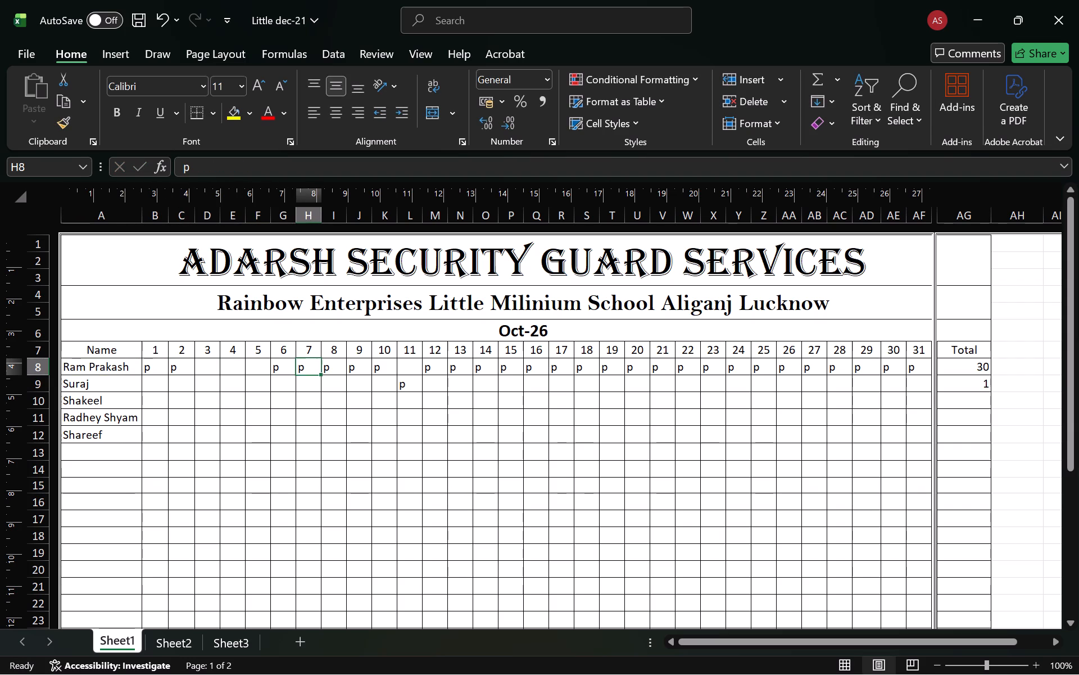
Clear the row 8 guard's attendance marks for day 7 and days 9 through 14, keeping day 8.
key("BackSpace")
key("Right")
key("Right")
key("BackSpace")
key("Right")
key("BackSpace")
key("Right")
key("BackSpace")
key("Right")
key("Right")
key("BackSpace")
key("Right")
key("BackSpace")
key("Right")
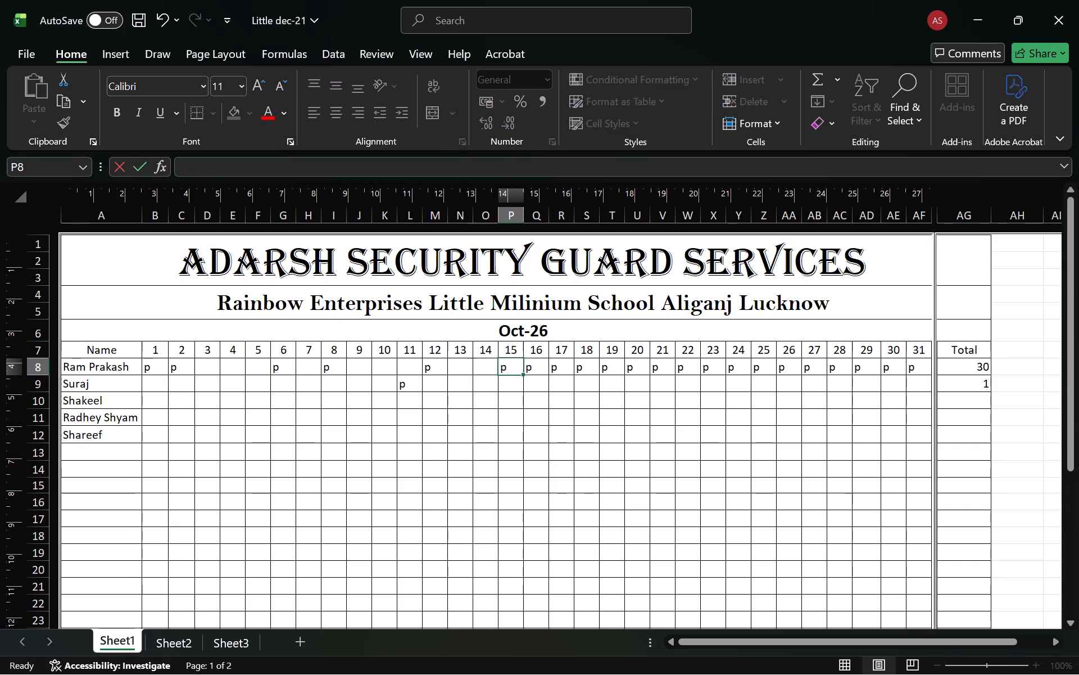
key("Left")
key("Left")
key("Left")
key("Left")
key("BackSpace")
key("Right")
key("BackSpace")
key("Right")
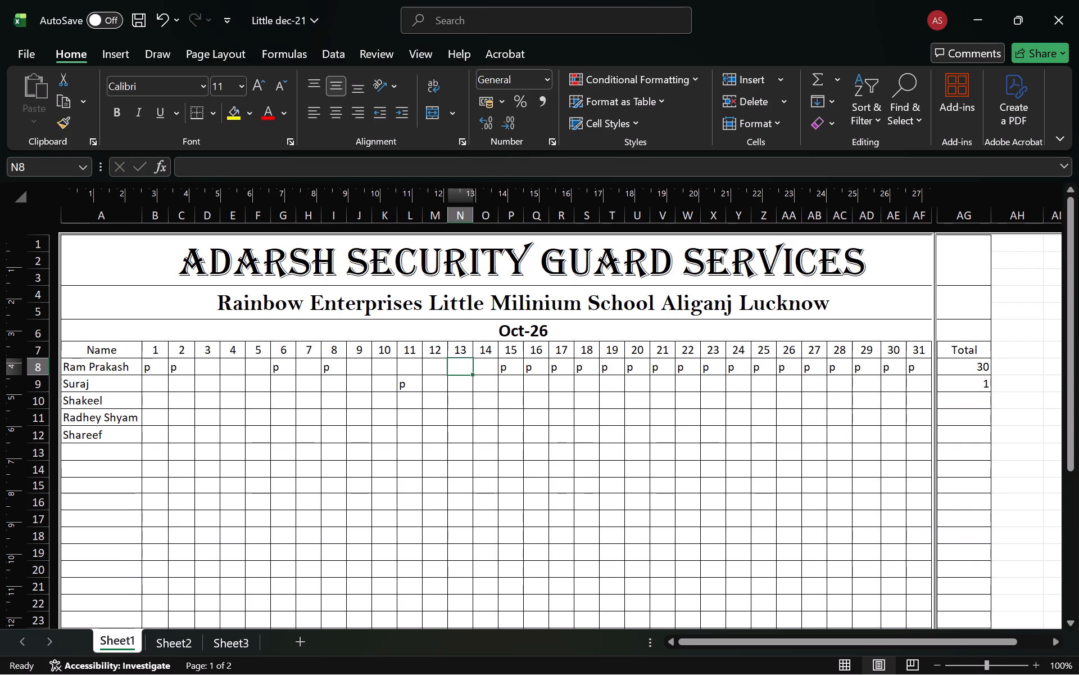
Clear the p mark for day 11 in Suraj's row.
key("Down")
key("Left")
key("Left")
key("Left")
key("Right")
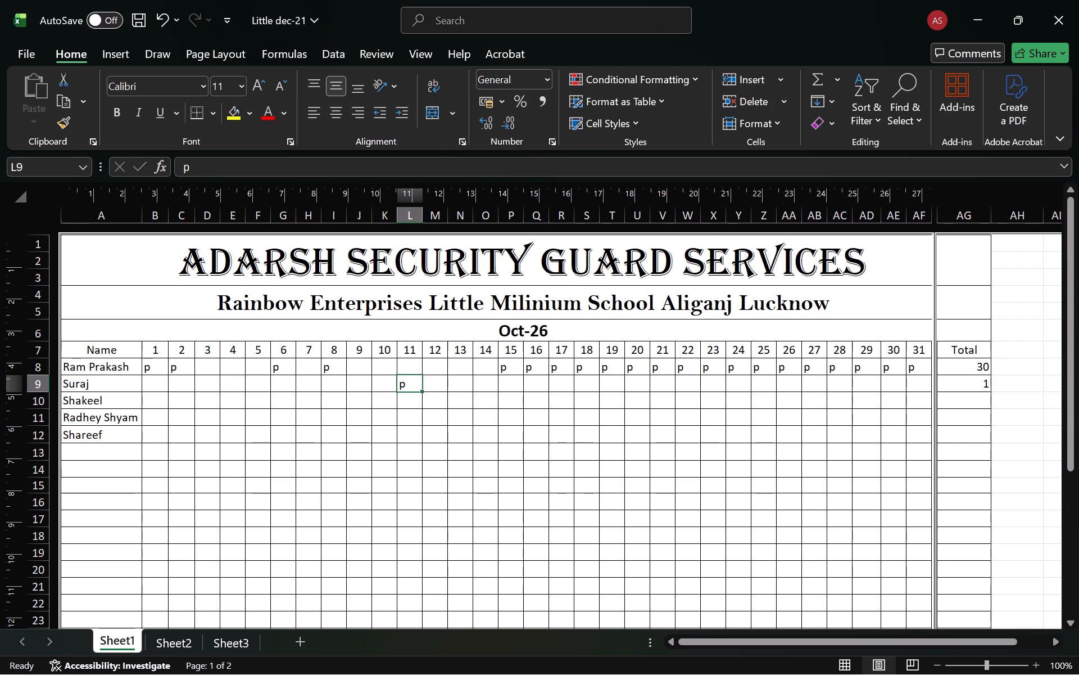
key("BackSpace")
Mark Suraj present with p for days 3 and 4.
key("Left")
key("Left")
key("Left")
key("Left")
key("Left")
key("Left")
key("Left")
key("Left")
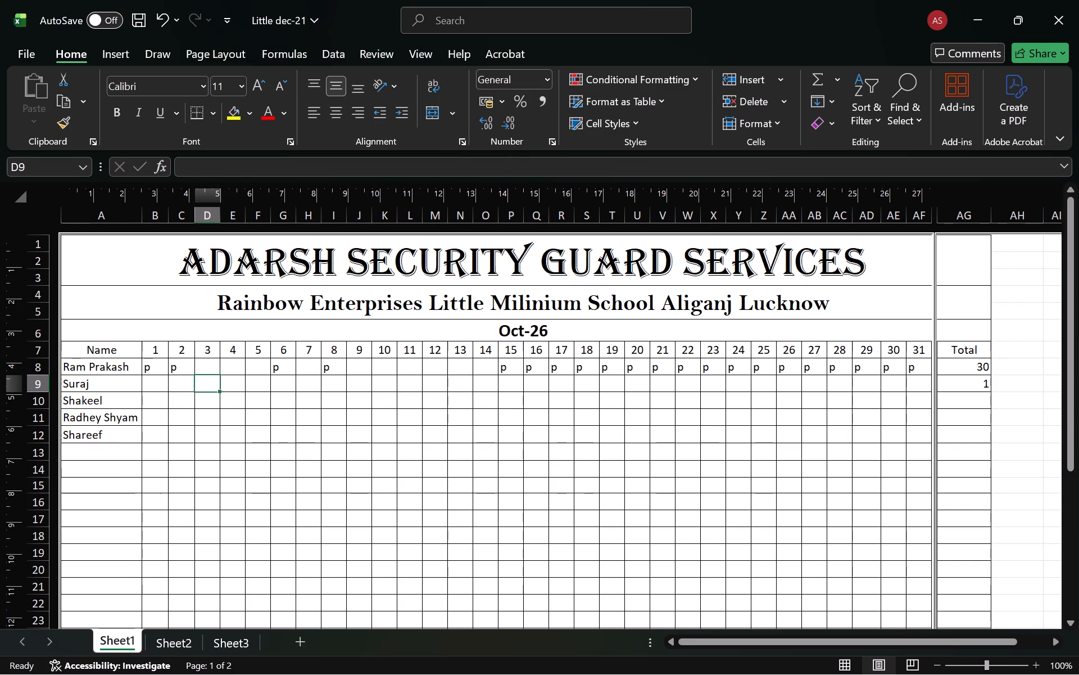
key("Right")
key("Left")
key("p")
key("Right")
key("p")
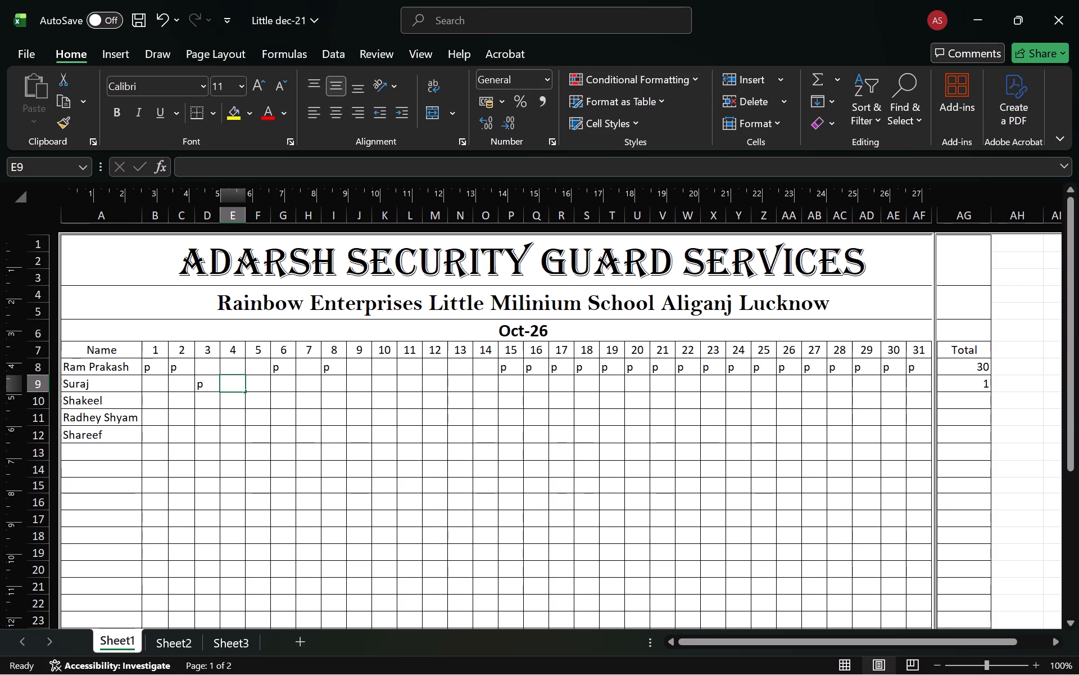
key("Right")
Enter p for Shakeel on day 5 and for the row 11 guard on day 7.
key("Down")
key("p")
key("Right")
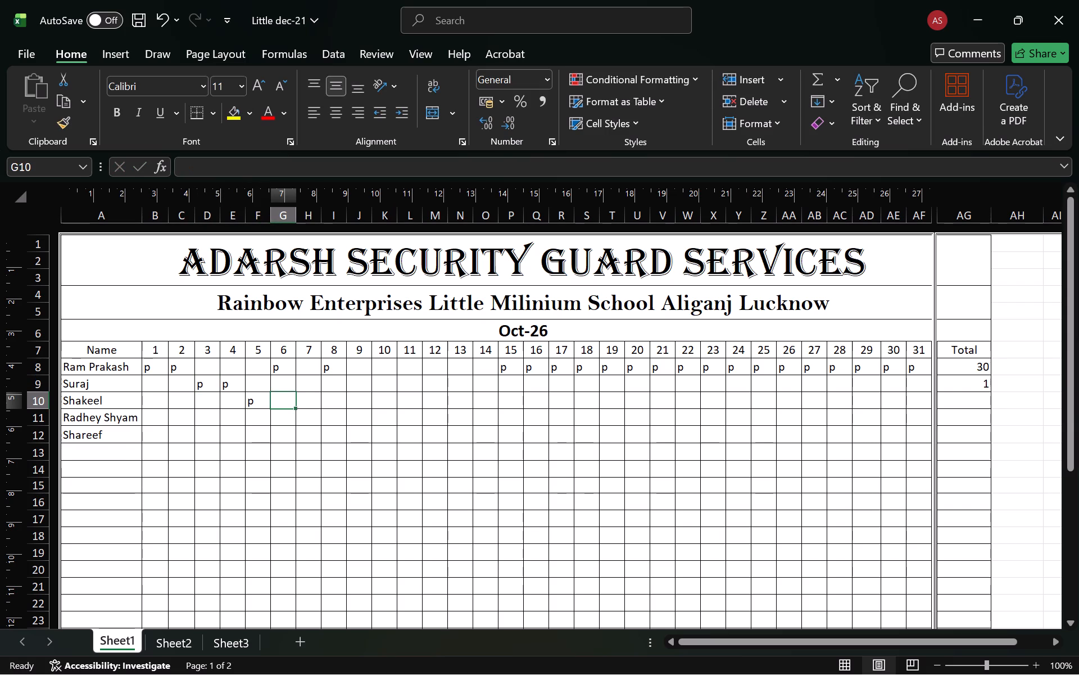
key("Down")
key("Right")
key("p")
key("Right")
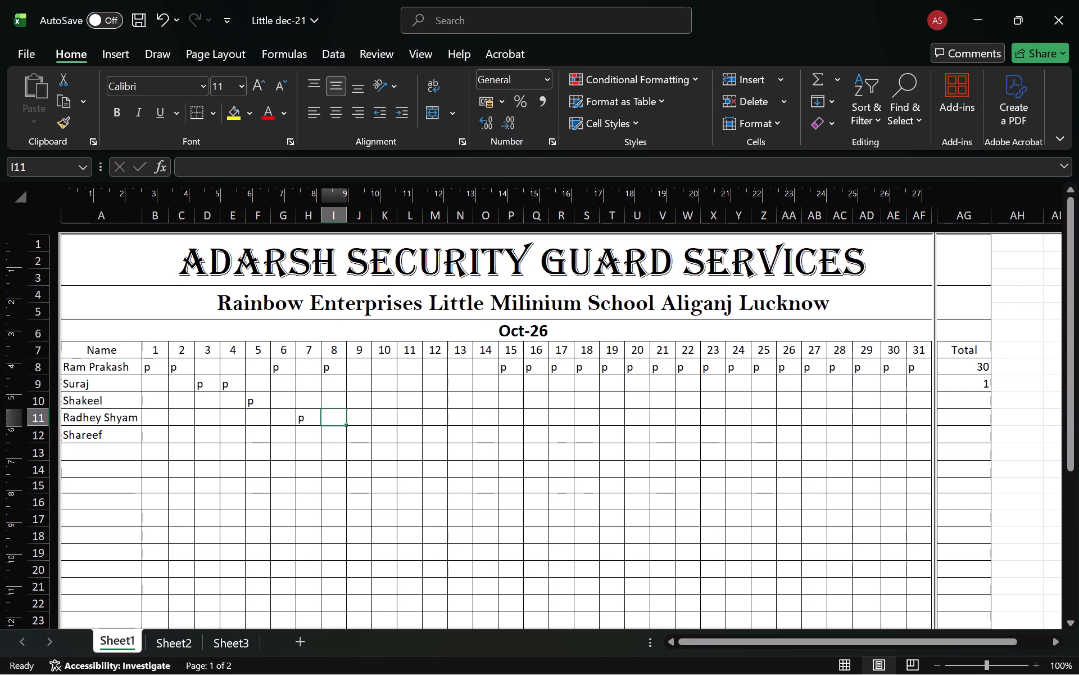
Mark Shareef present with p for days 1 through 10.
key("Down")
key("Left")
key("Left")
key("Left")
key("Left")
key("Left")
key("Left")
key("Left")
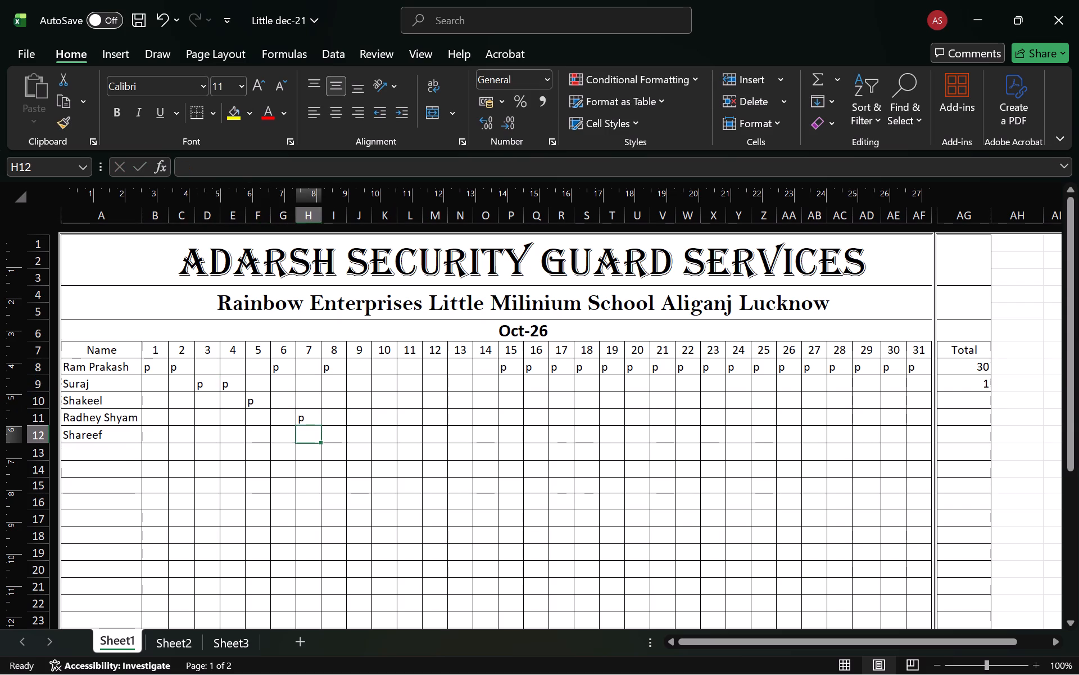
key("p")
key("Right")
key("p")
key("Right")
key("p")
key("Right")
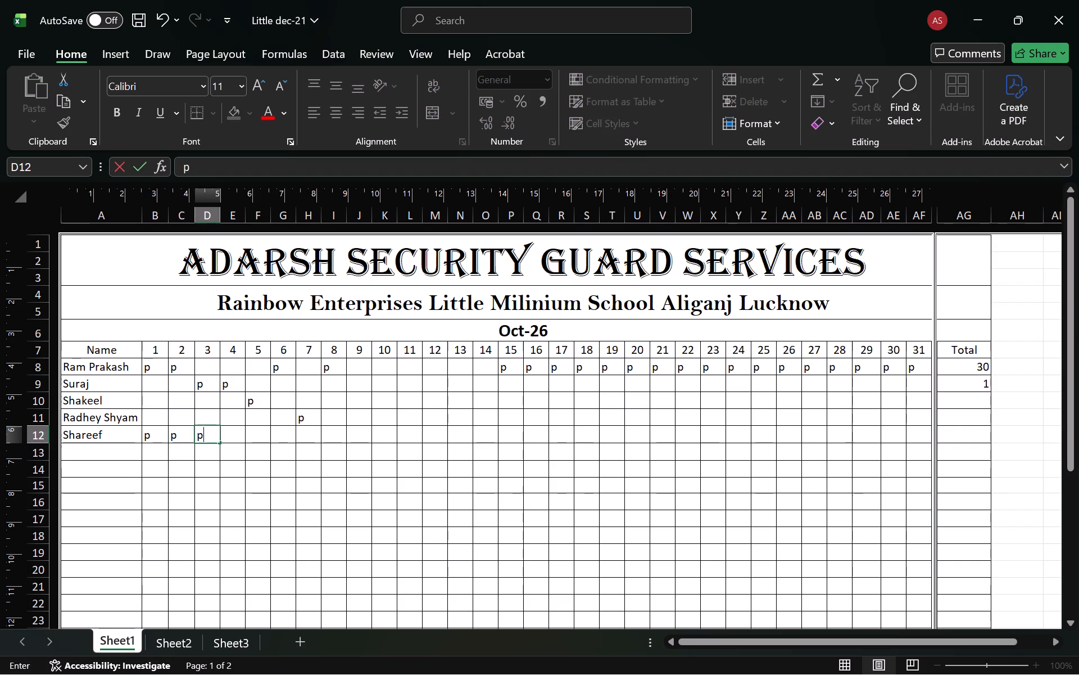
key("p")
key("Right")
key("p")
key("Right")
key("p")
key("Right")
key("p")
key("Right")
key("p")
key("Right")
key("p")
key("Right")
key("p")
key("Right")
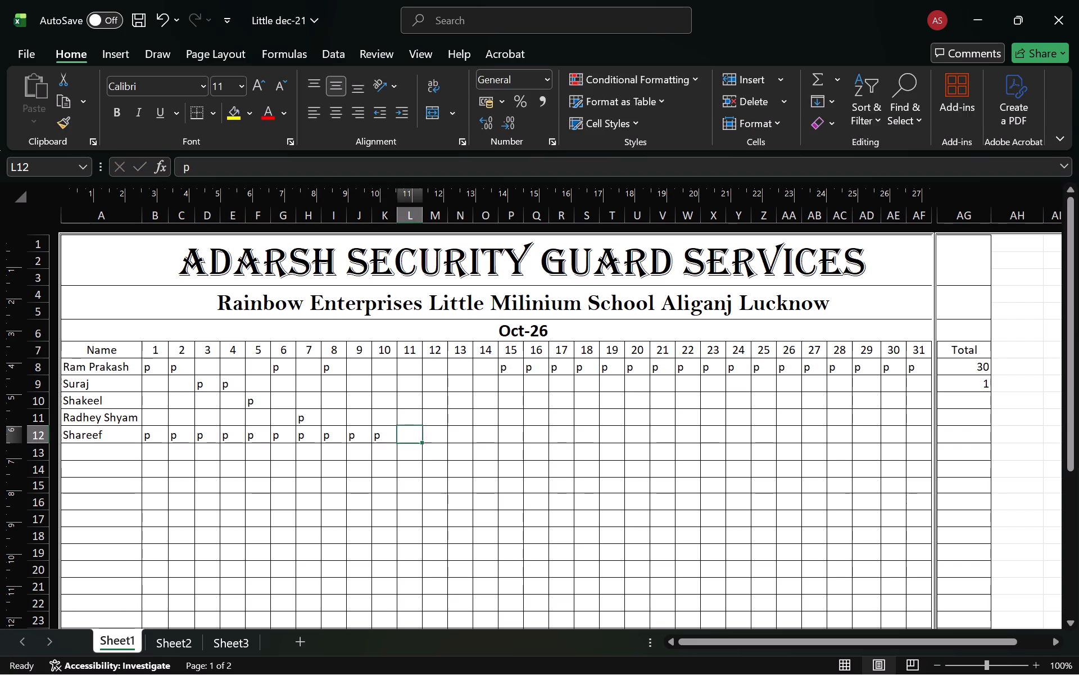
Mark Shareef present with a single p on each of days 11 and 12.
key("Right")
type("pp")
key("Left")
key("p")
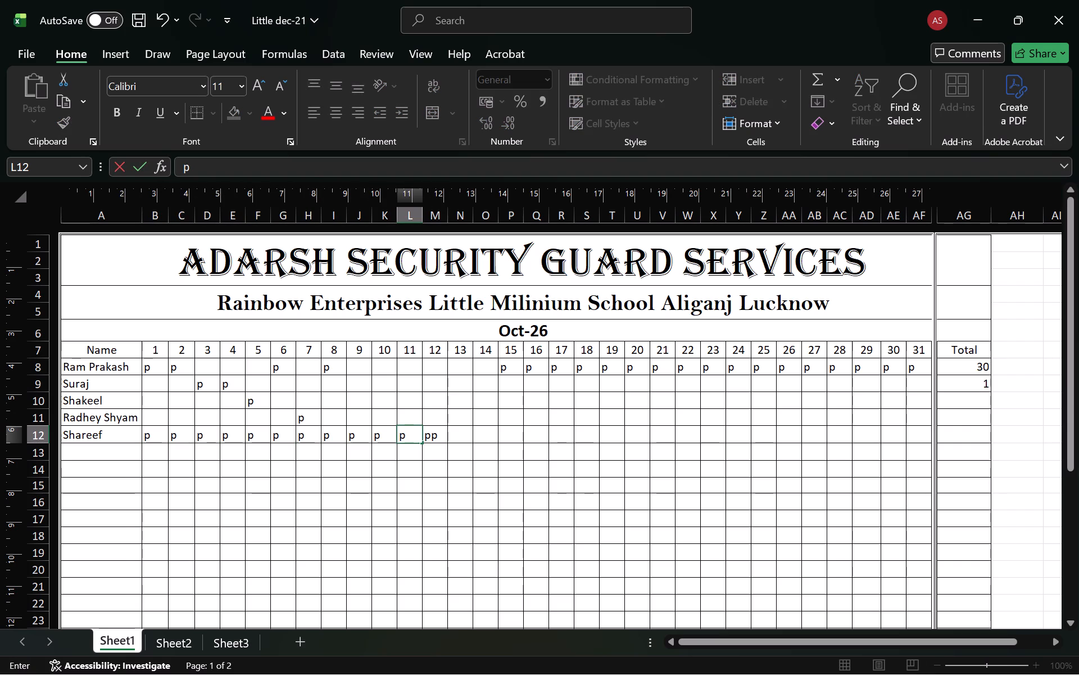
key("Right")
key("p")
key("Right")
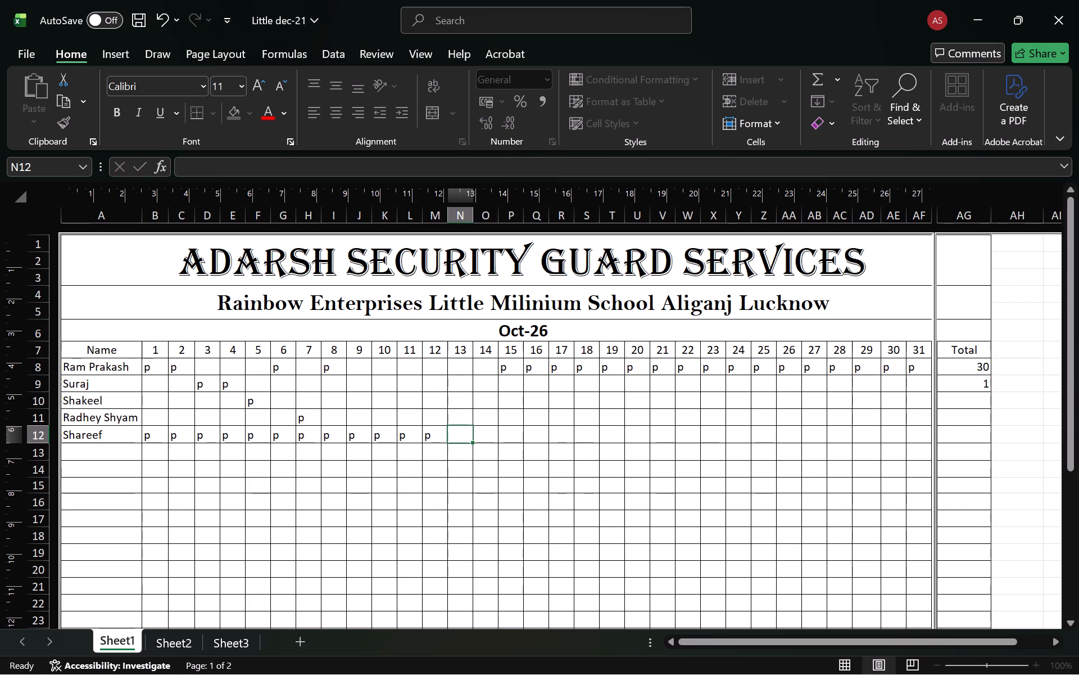
Fill Shareef's p mark from day 12 across through day 31.
left_click_drag(428, 435, 547, 444)
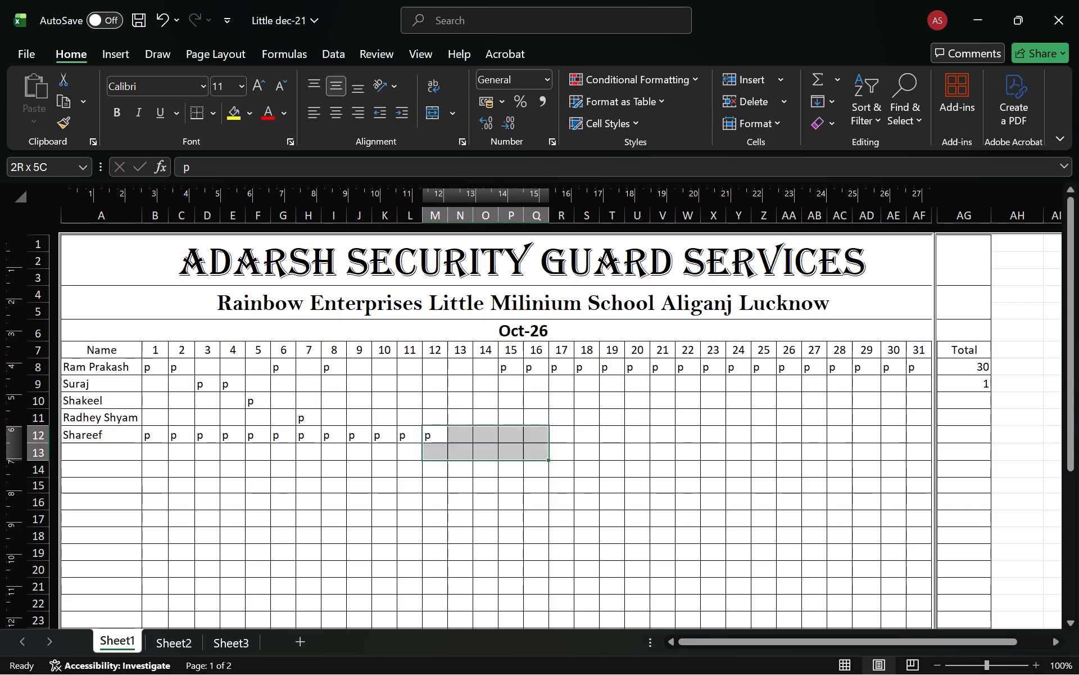
left_click_drag(547, 444, 923, 436)
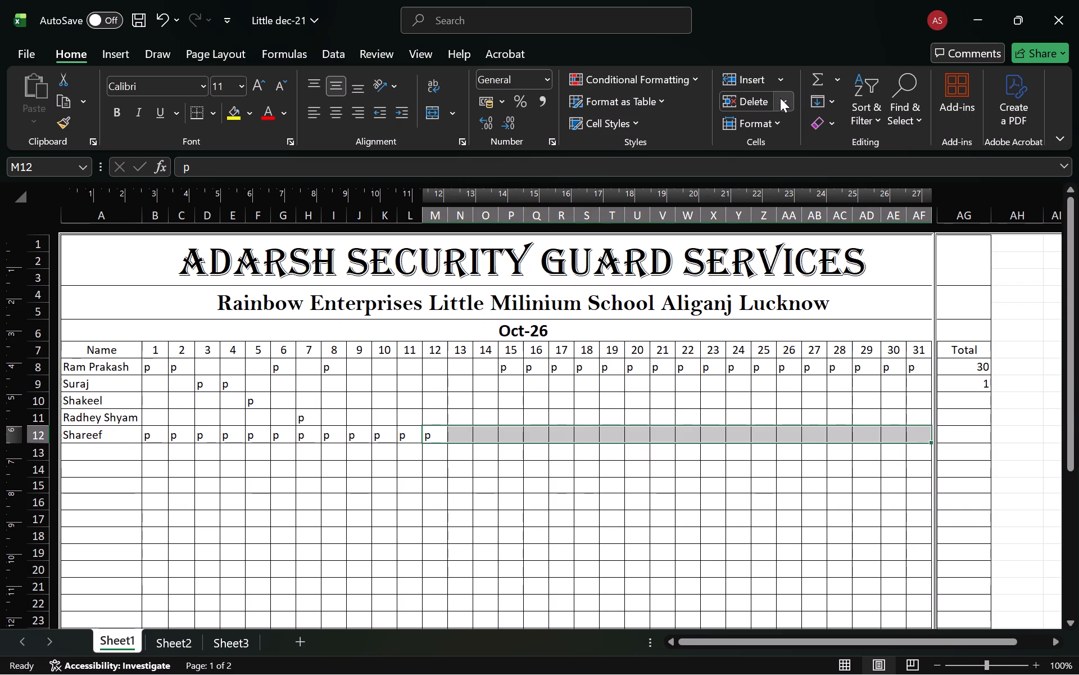
left_click(826, 94)
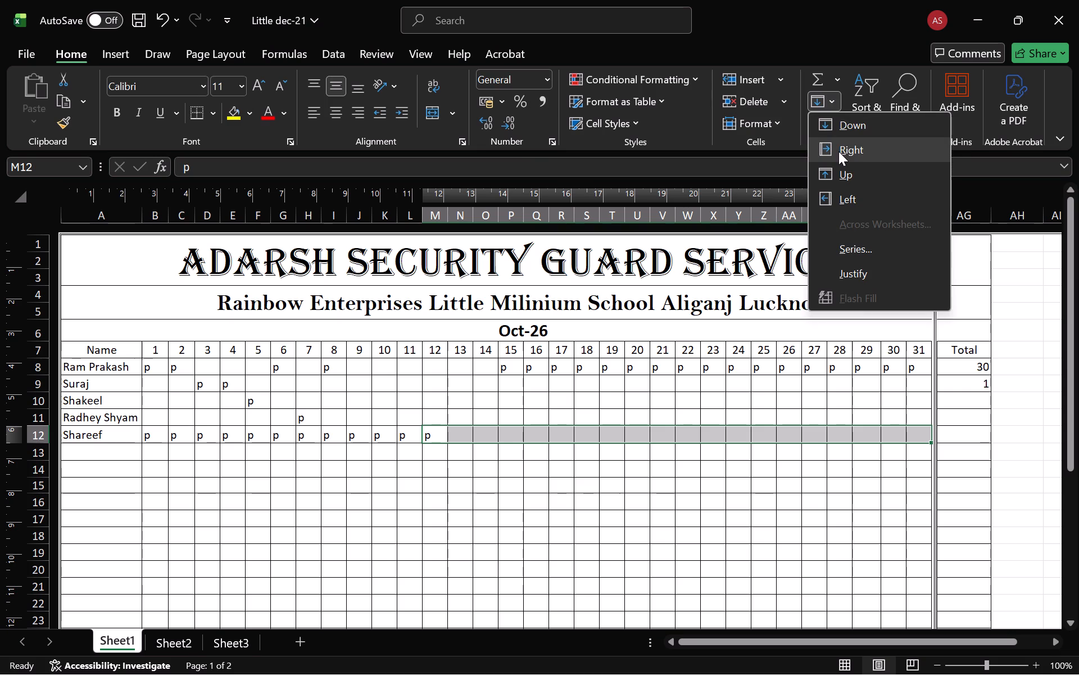
left_click(838, 151)
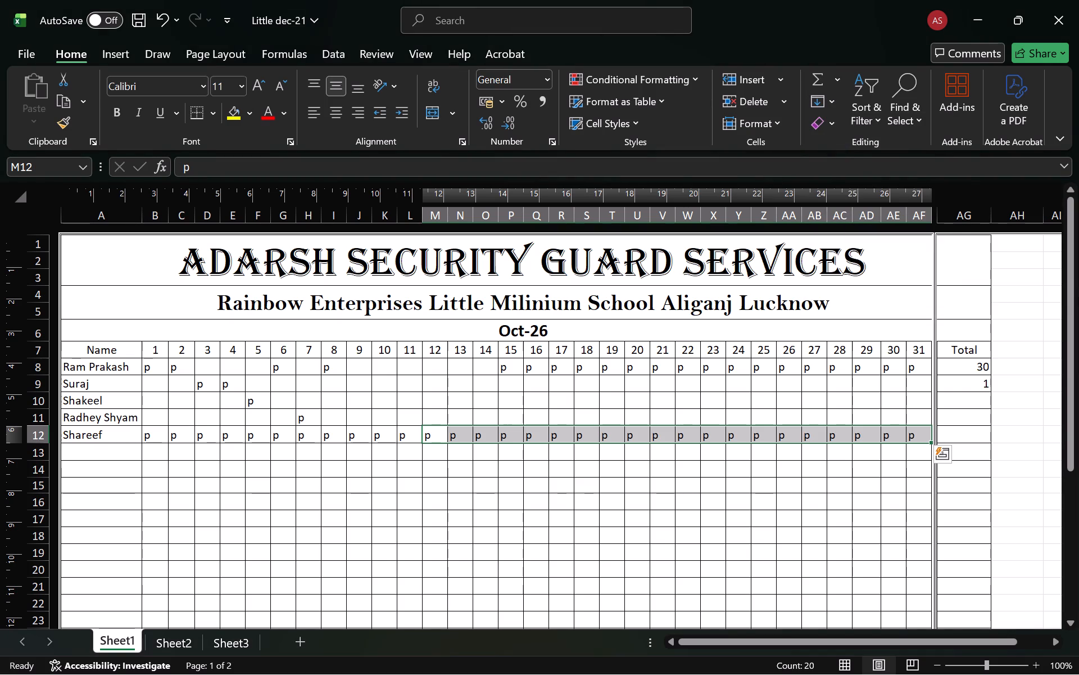
Clear the row 8 guard's attendance marks for days 14 through 31 and for day 8.
left_click_drag(483, 363, 929, 366)
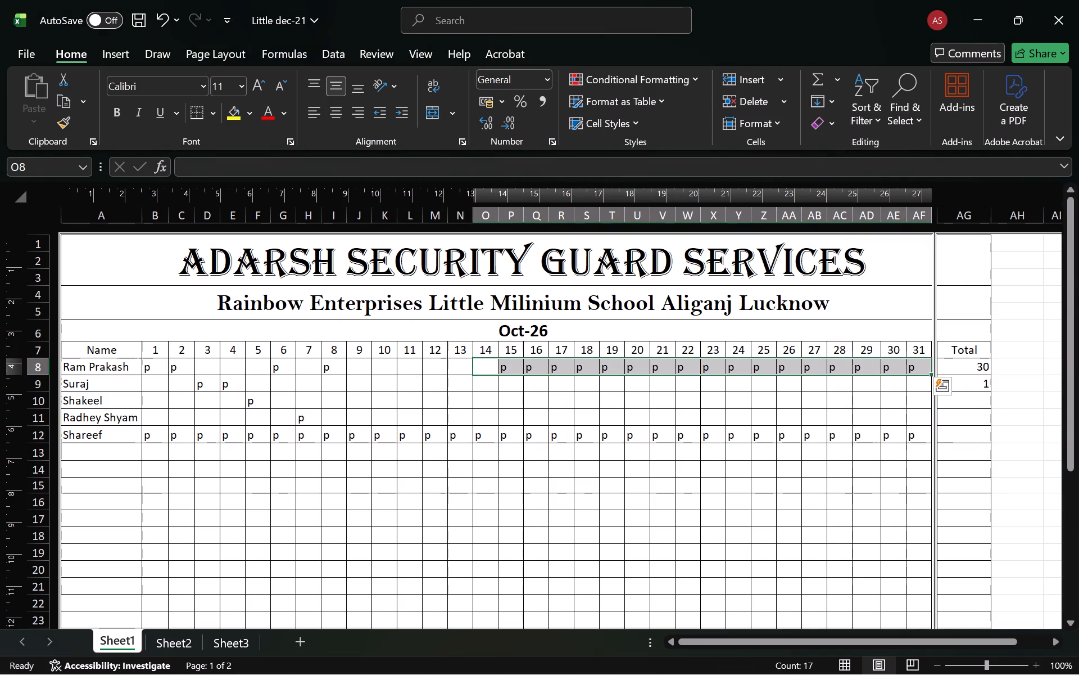
key("Right")
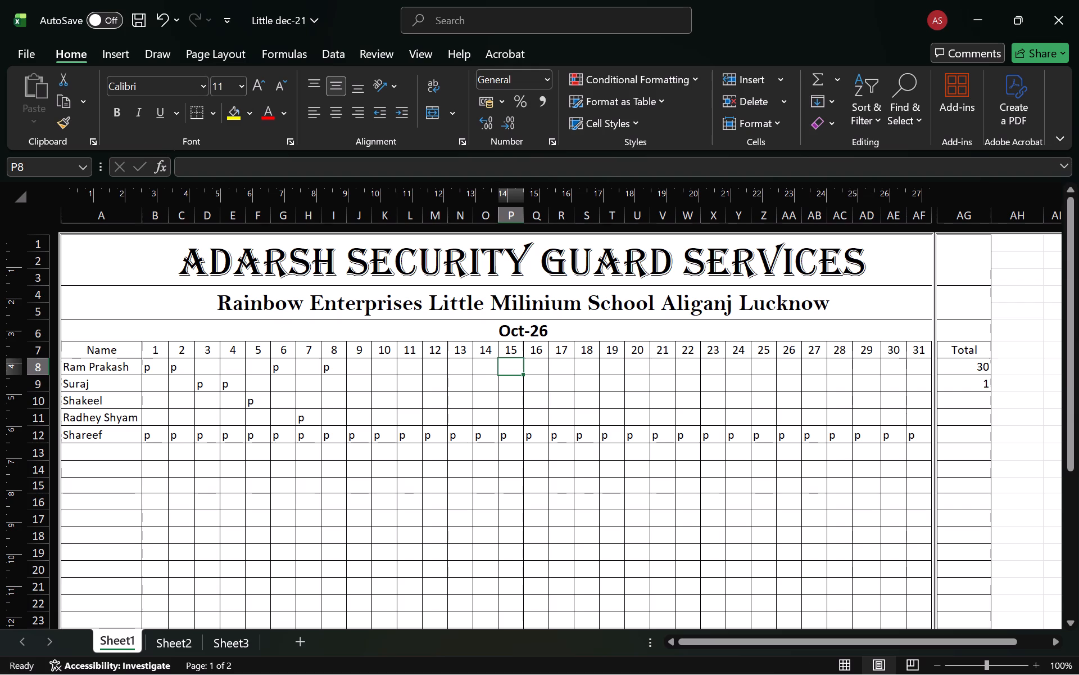
key("Left")
key("Left")
key("Left")
key("Left")
key("Left")
key("Left")
key("Left")
key("Left")
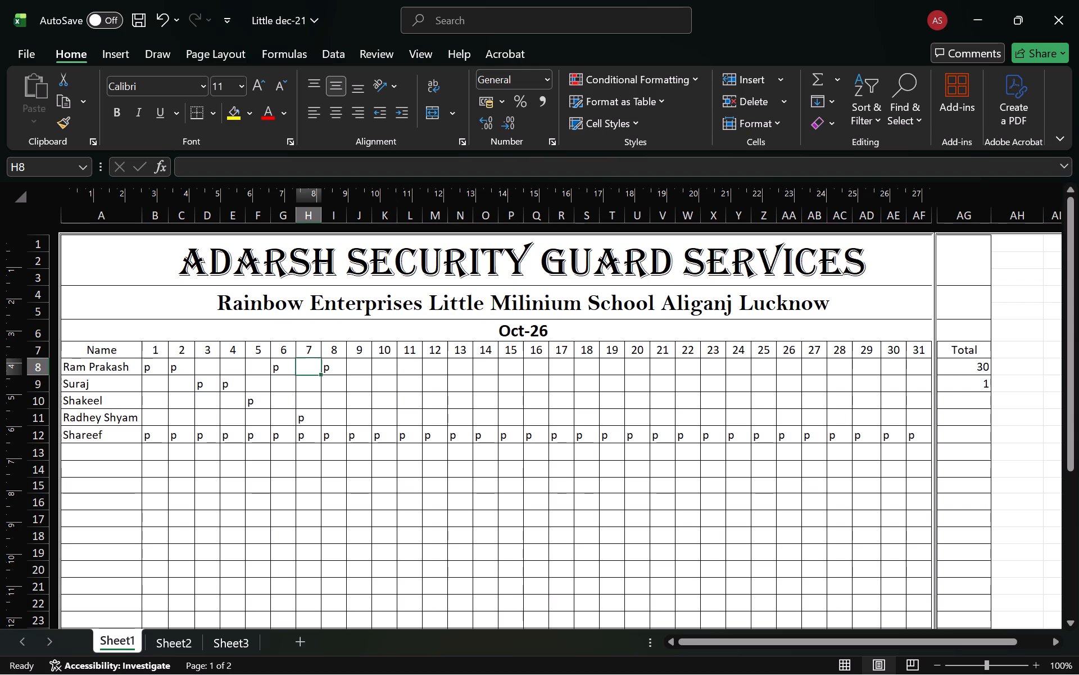
key("Right")
key("Delete")
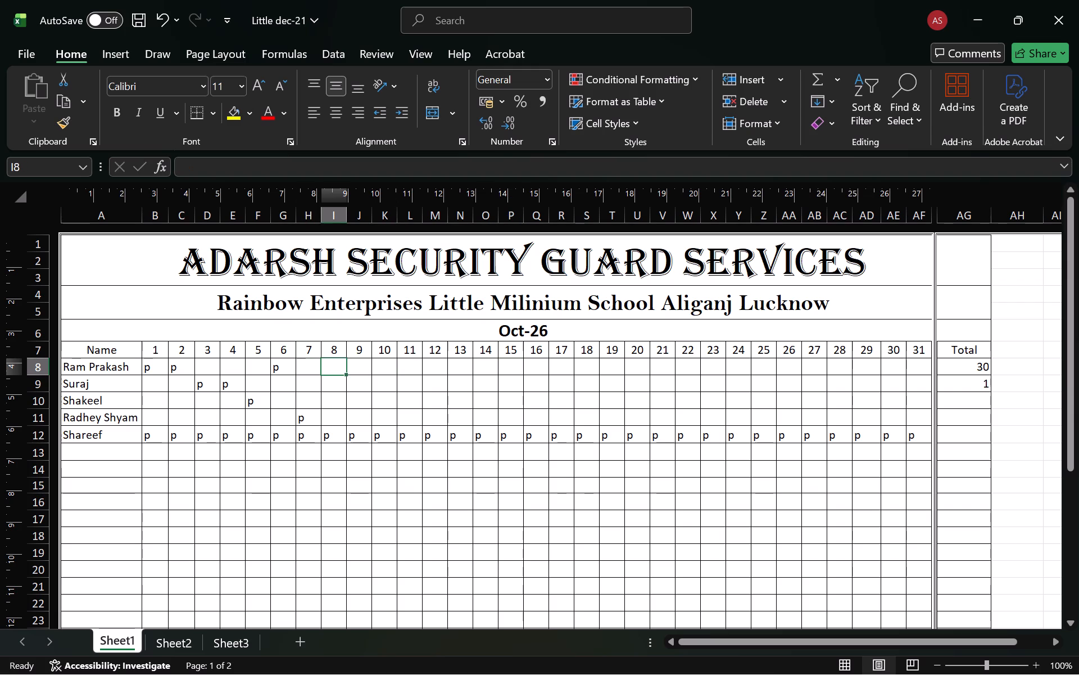
Set the row 8 guard's Total to 3.
key("Right")
key("Right")
key("Right")
key("Right")
key("Right")
key("Right")
key("Right")
key("Right")
key("Right")
key("Right")
key("Right")
key("Right")
key("Right")
key("Right")
key("Right")
key("Right")
key("Right")
key("Right")
key("Right")
key("Right")
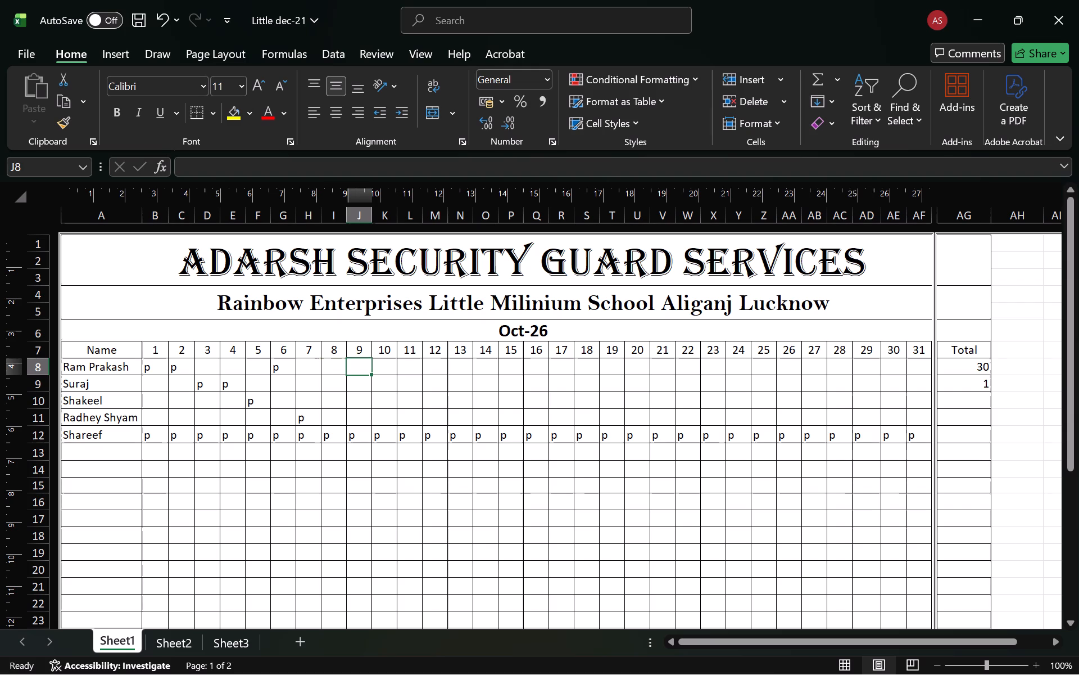
key("Right")
key("Right")
key("Right")
key("Right")
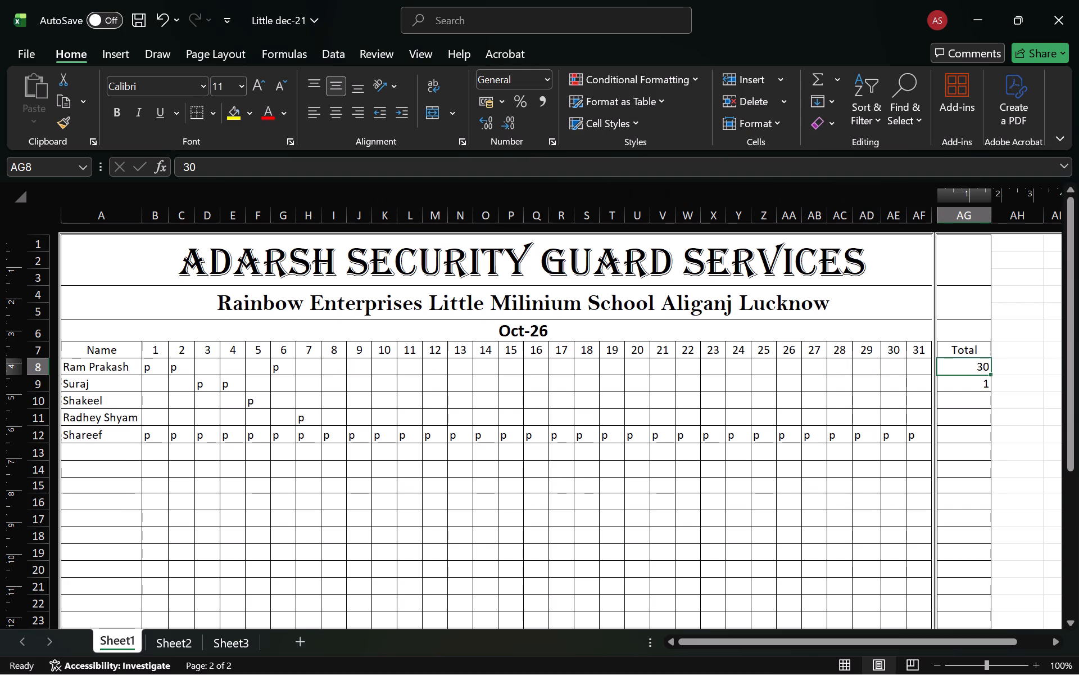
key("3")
key("Return")
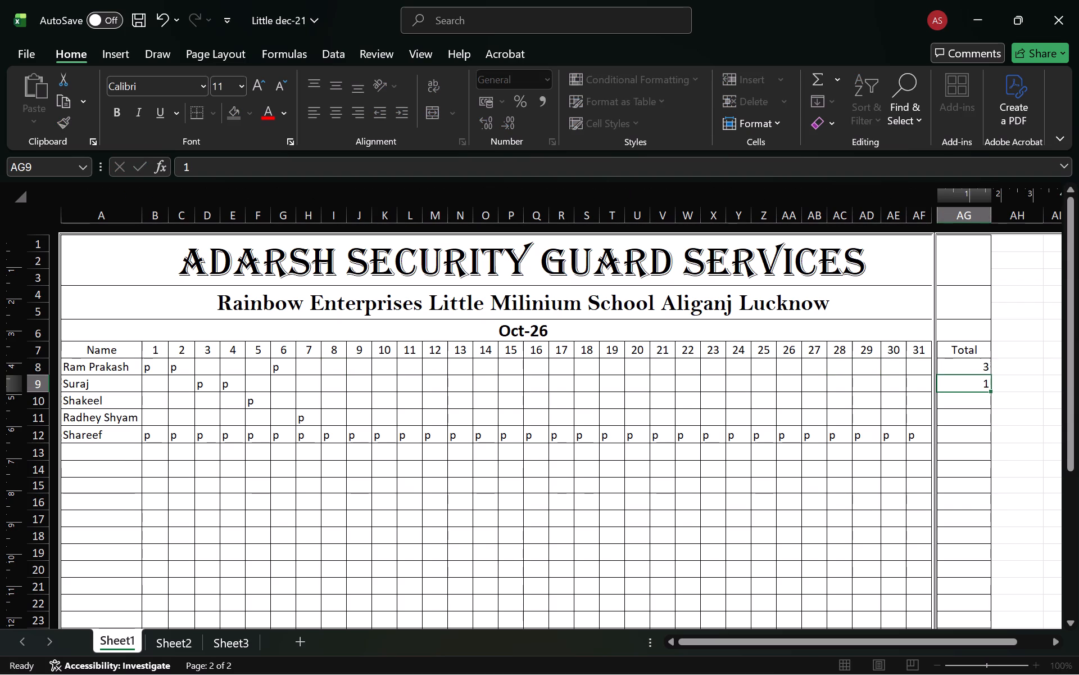
Enter the remaining Totals: 2 for Suraj, 1 for Shakeel, 1 for the row 11 guard and 31 for Shareef.
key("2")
key("Return")
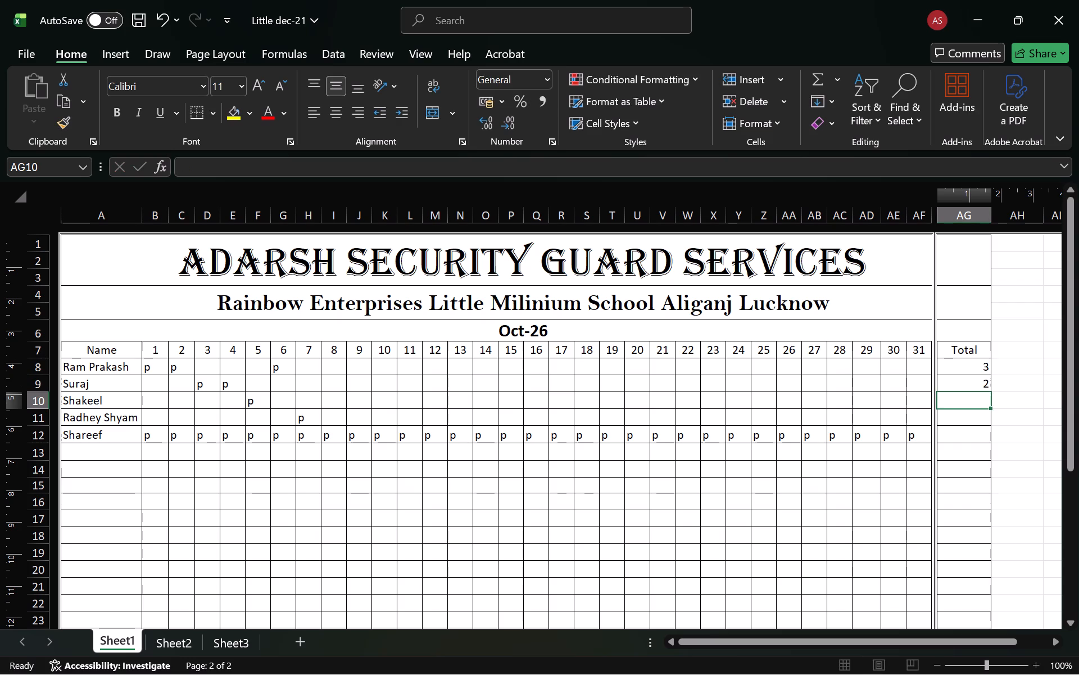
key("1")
key("Return")
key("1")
key("Return")
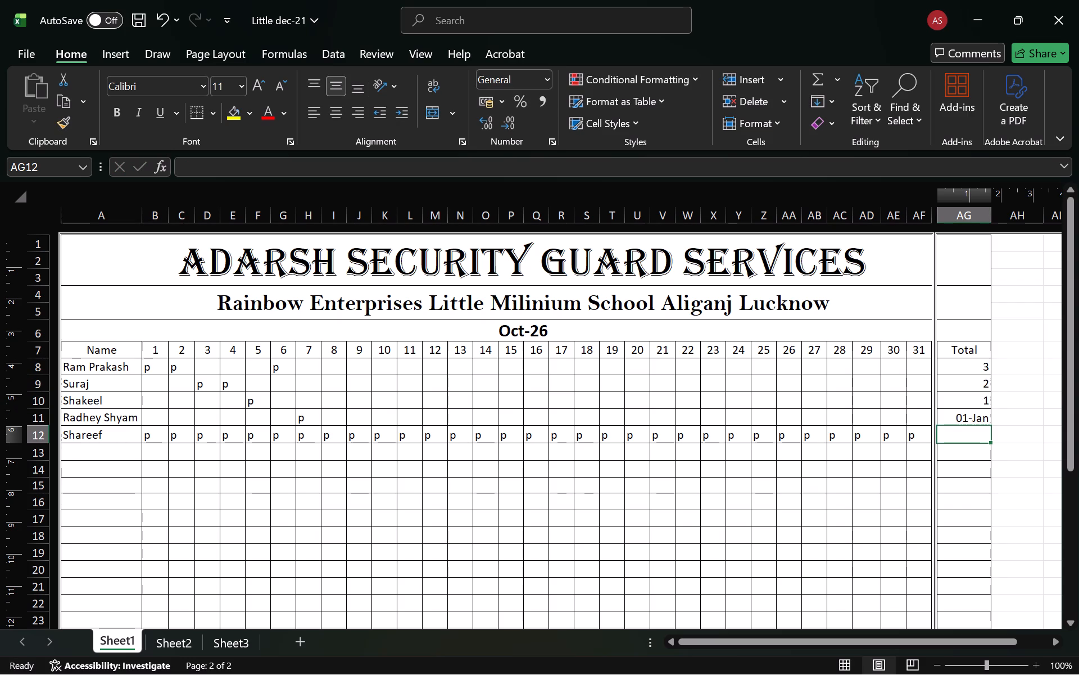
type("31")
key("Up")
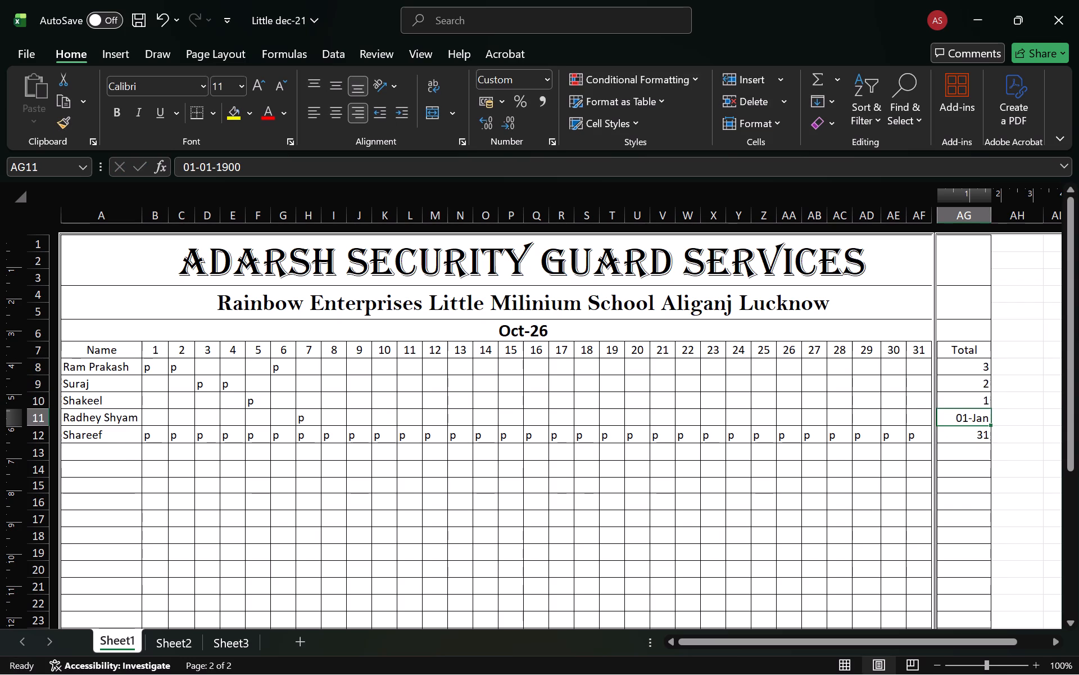
Set the number format of the row 11 guard's Total cell to General.
left_click(681, 83)
left_click(545, 81)
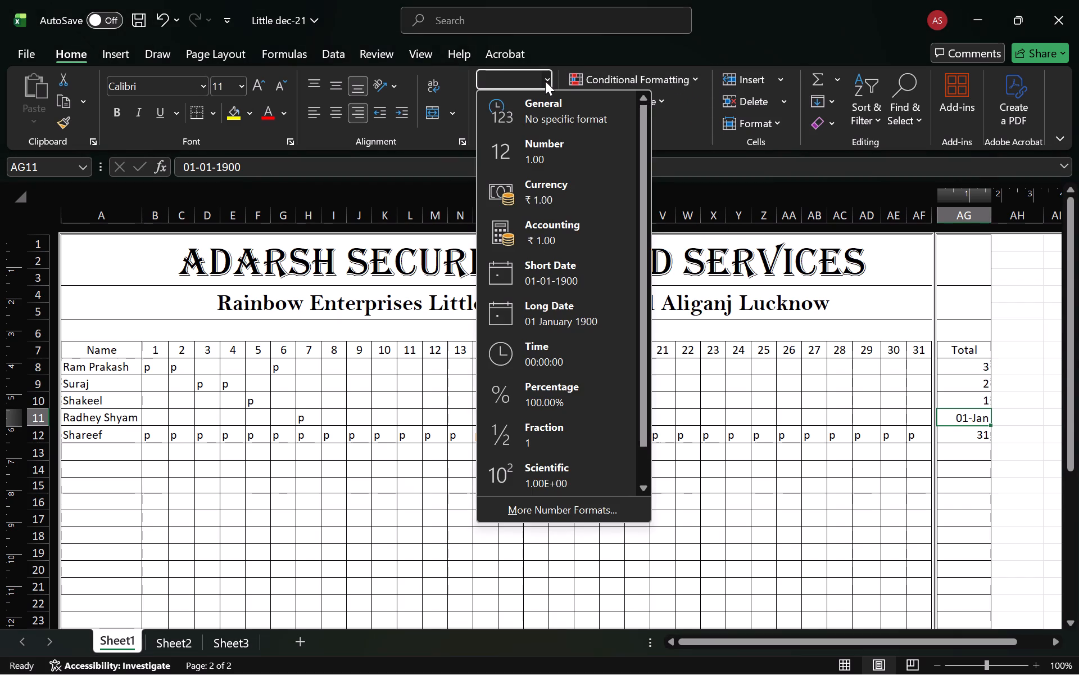
left_click(544, 116)
left_click(637, 444)
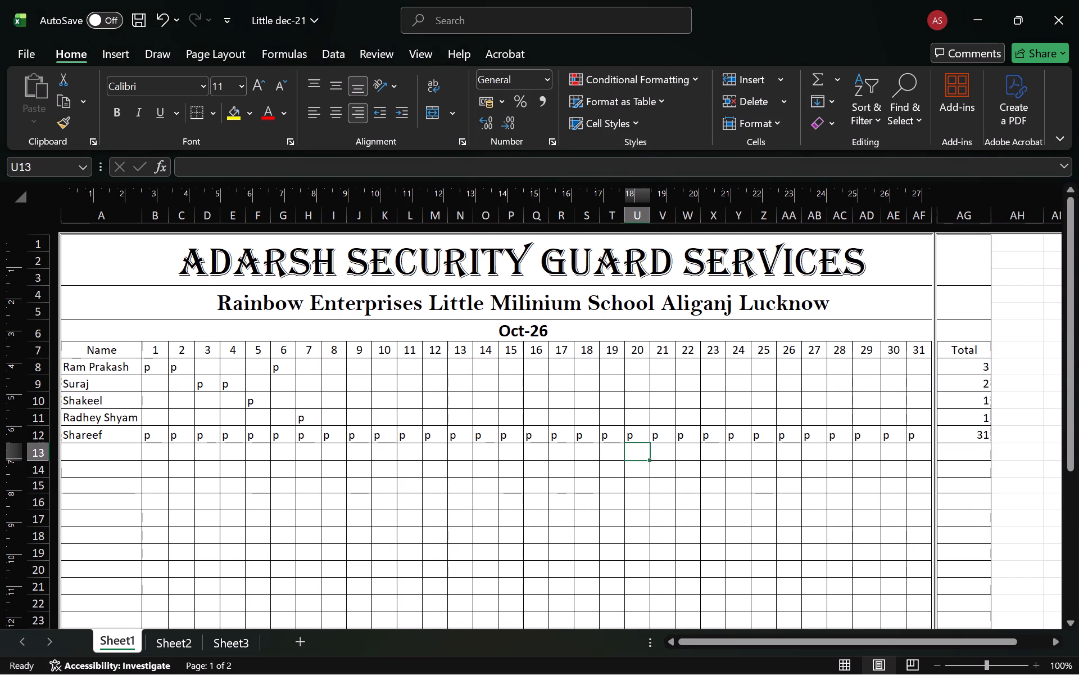
Delete six empty sheet rows, 17 through 22, between the guard entries and the Grand Total row.
scroll(637, 444, "down", 1)
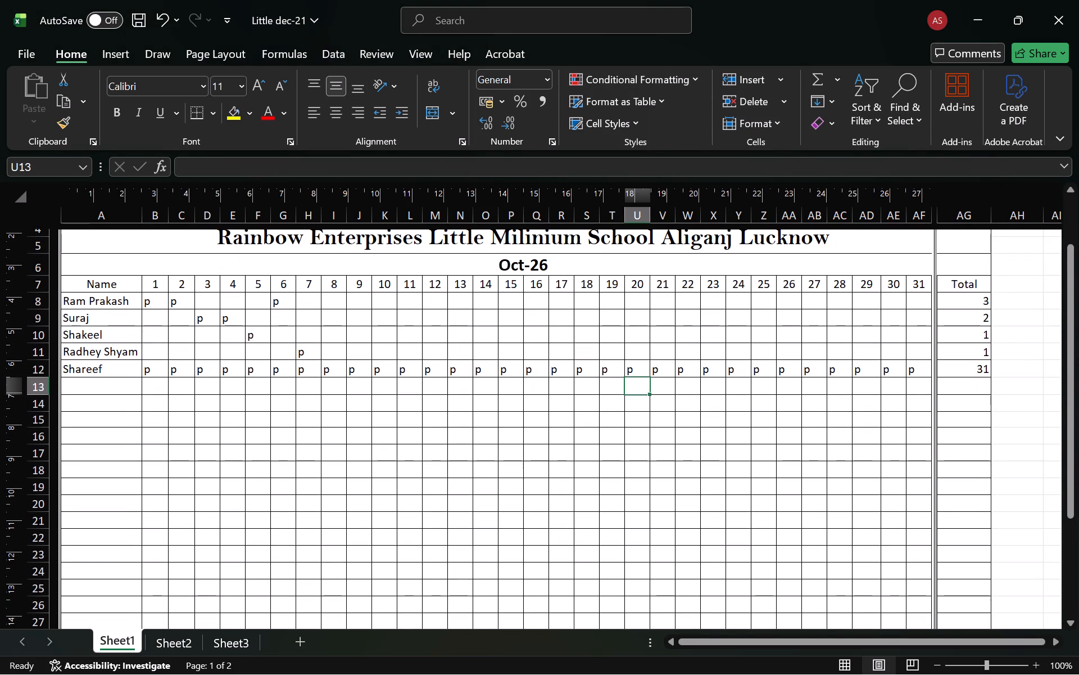
scroll(637, 444, "down", 1)
left_click_drag(620, 370, 640, 431)
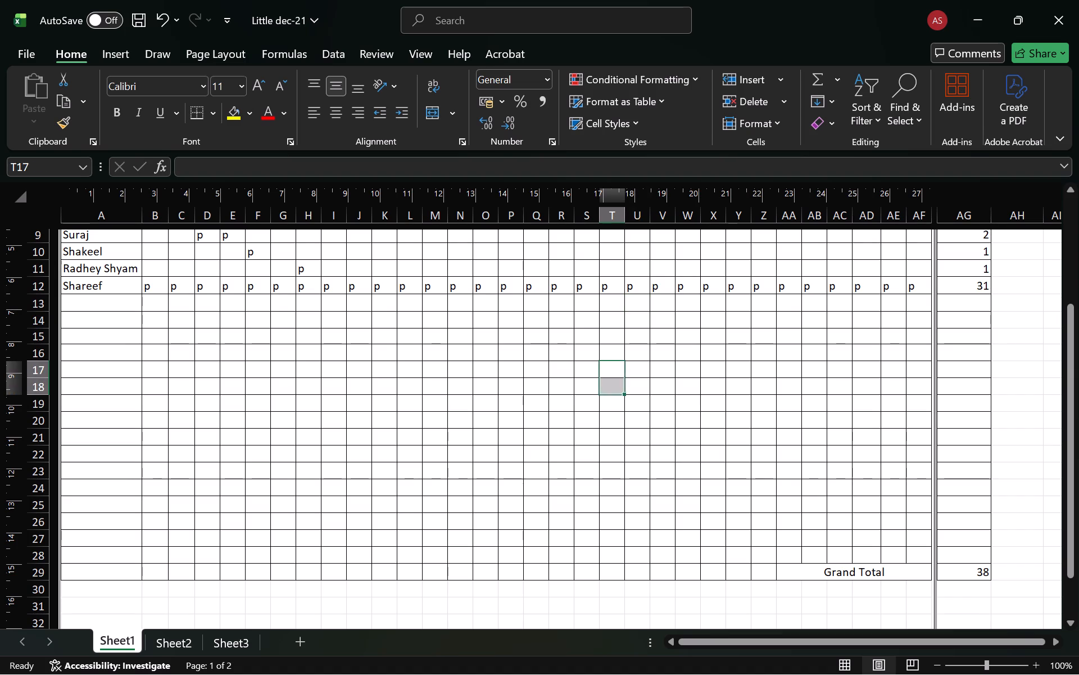
left_click_drag(640, 431, 683, 456)
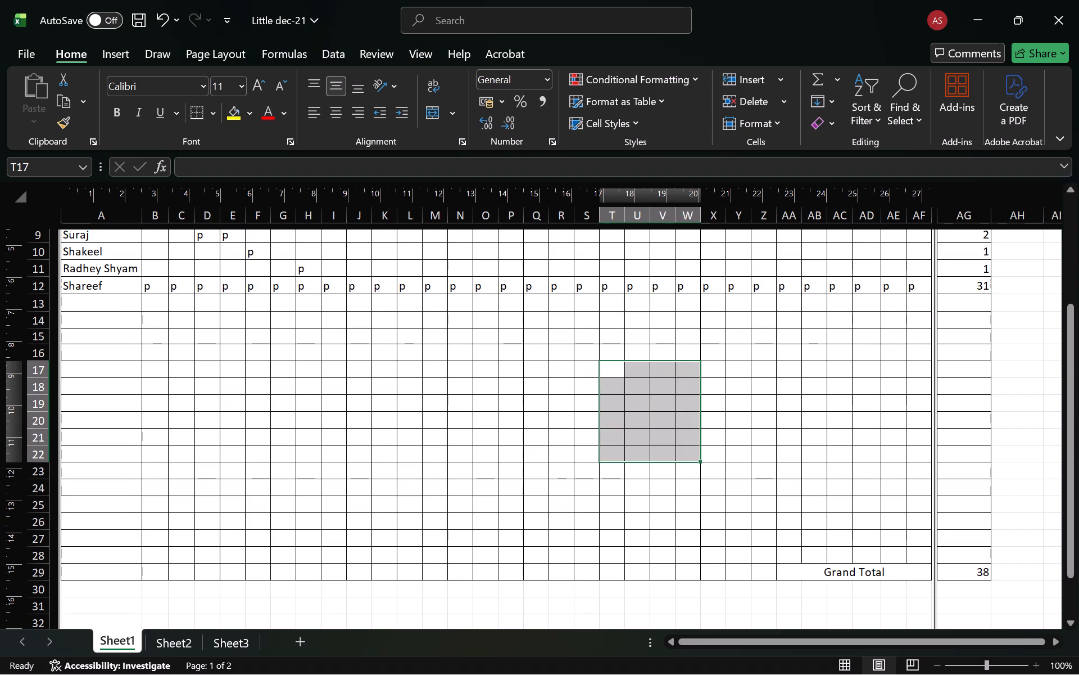
left_click(779, 92)
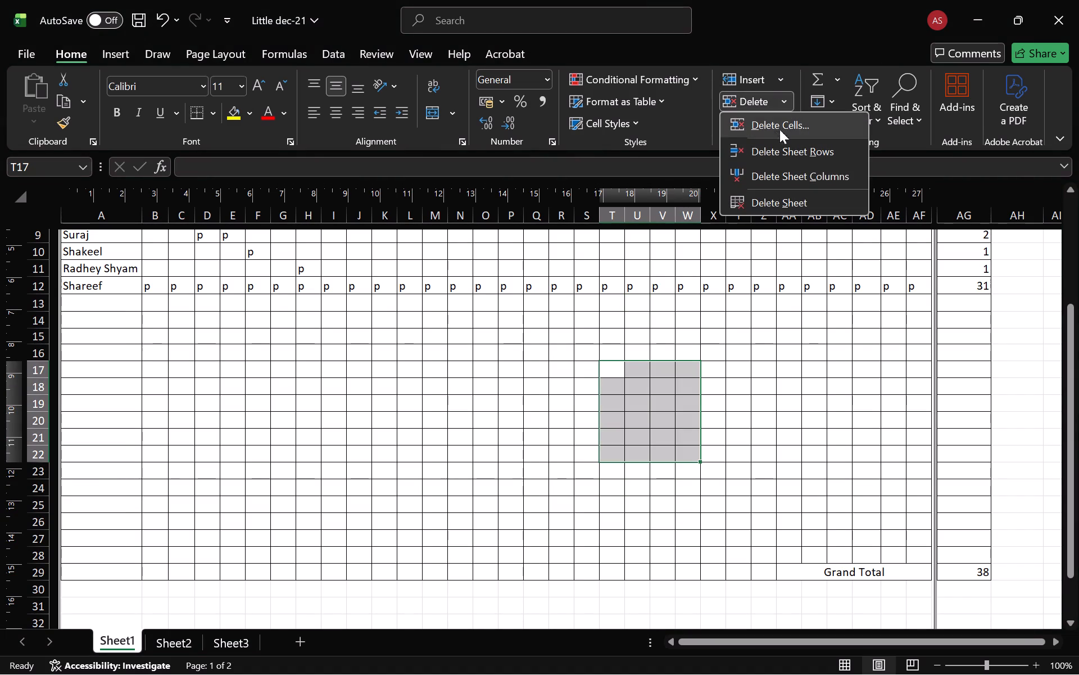
left_click(782, 146)
scroll(731, 358, "up", 4)
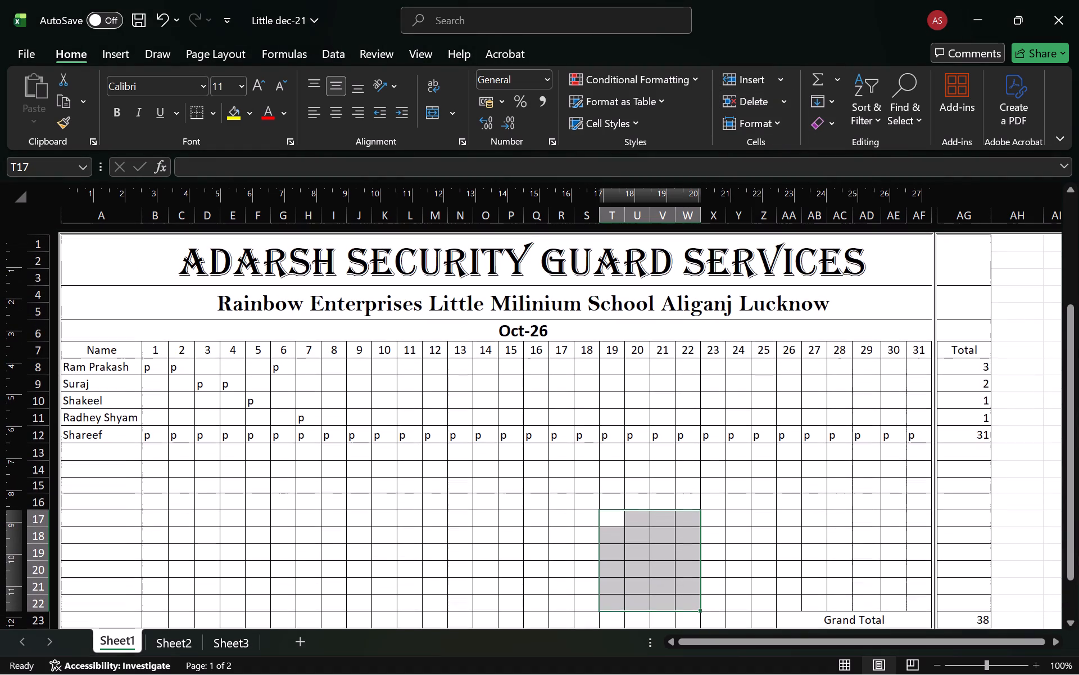
left_click(646, 526)
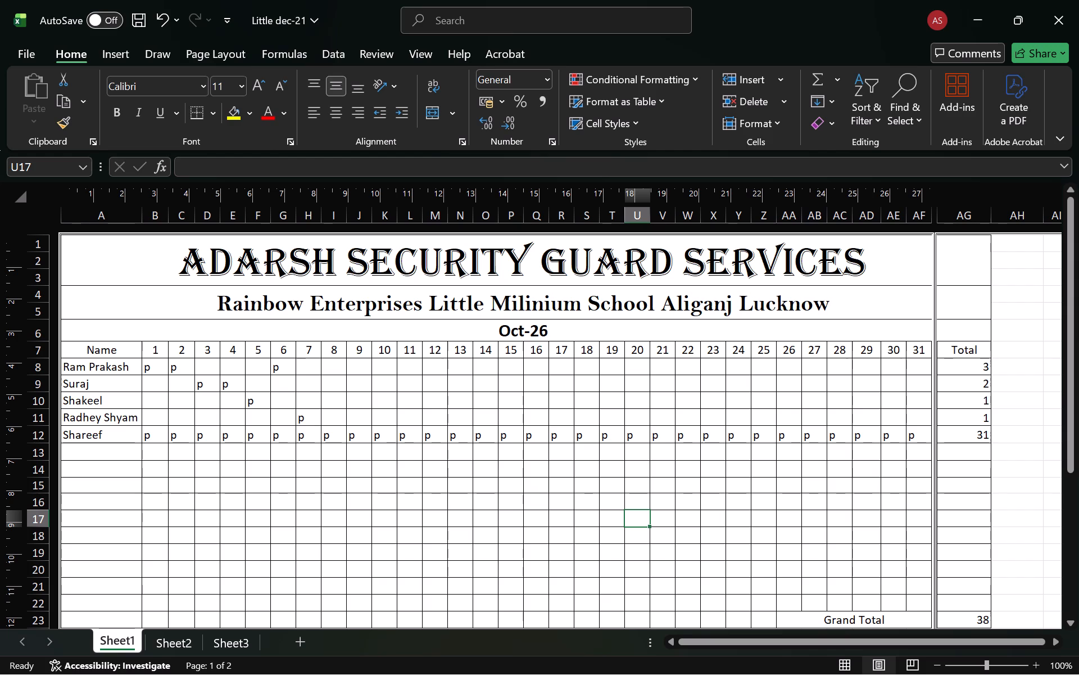
Print one copy of the Little Milinium School sheet on the HP Smart Tank 580-590 series with Fit Sheet on One Page scaling.
key("ctrl+p")
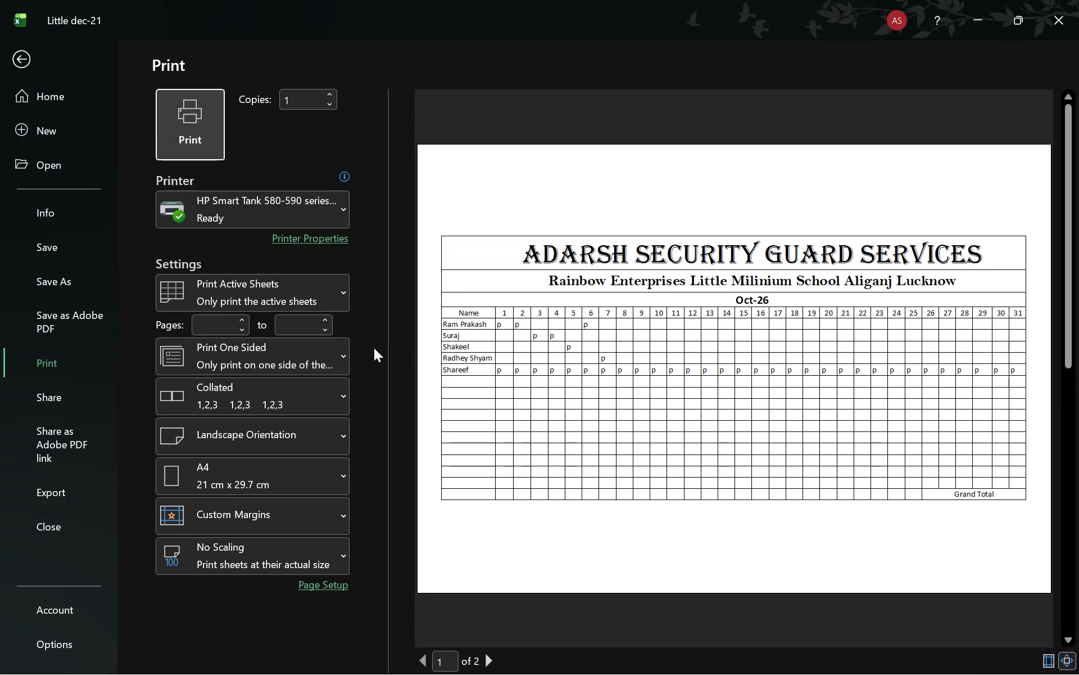
left_click(267, 547)
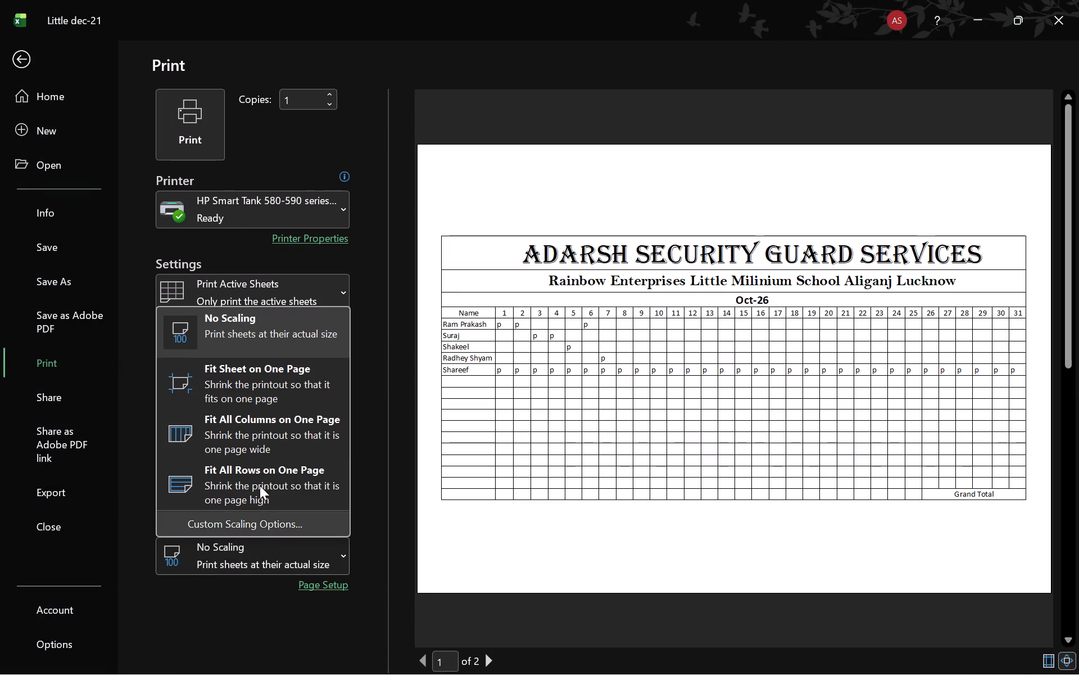
left_click(266, 377)
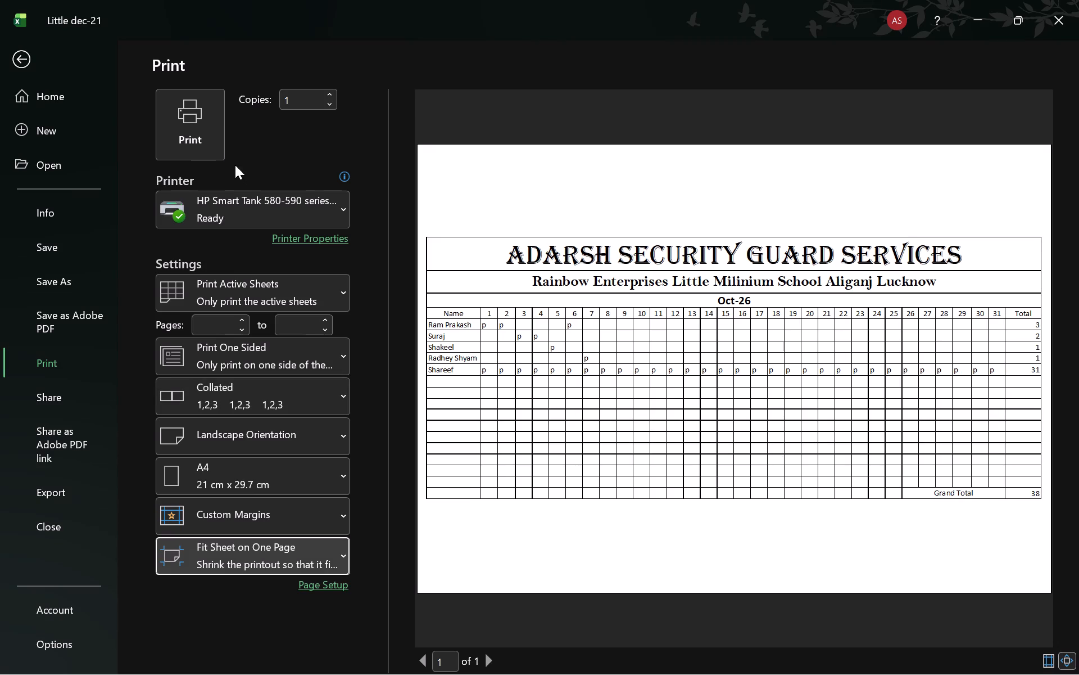
left_click(210, 141)
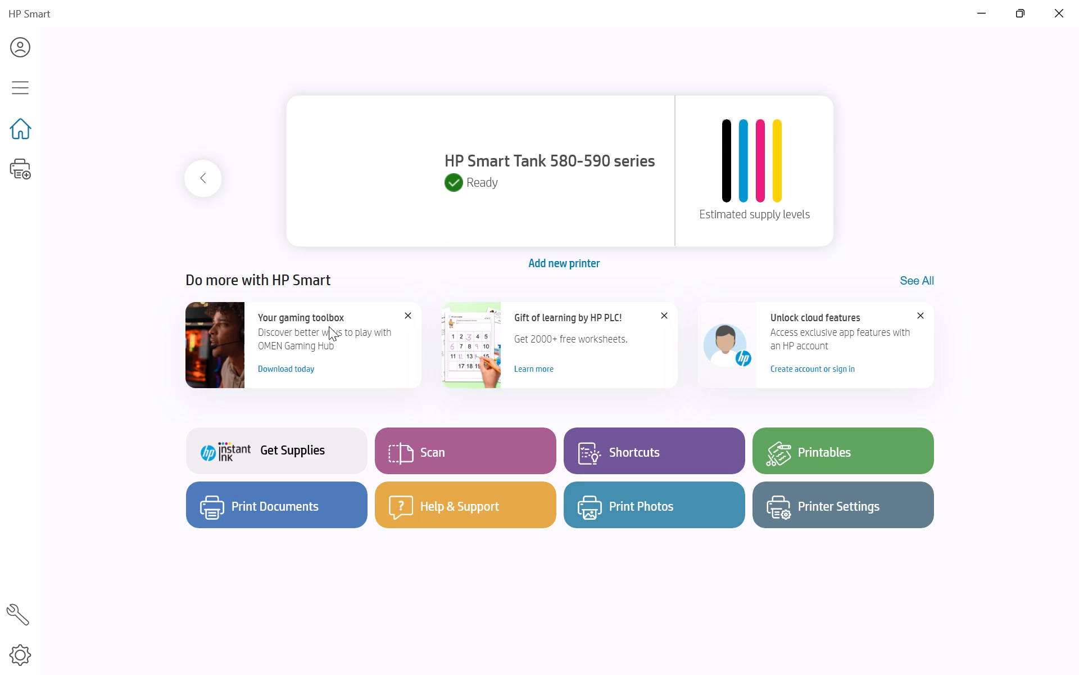
Open the printer's estimated supply levels in HP Smart, view the HP ink finder page in Brave, and close that page.
left_click(751, 168)
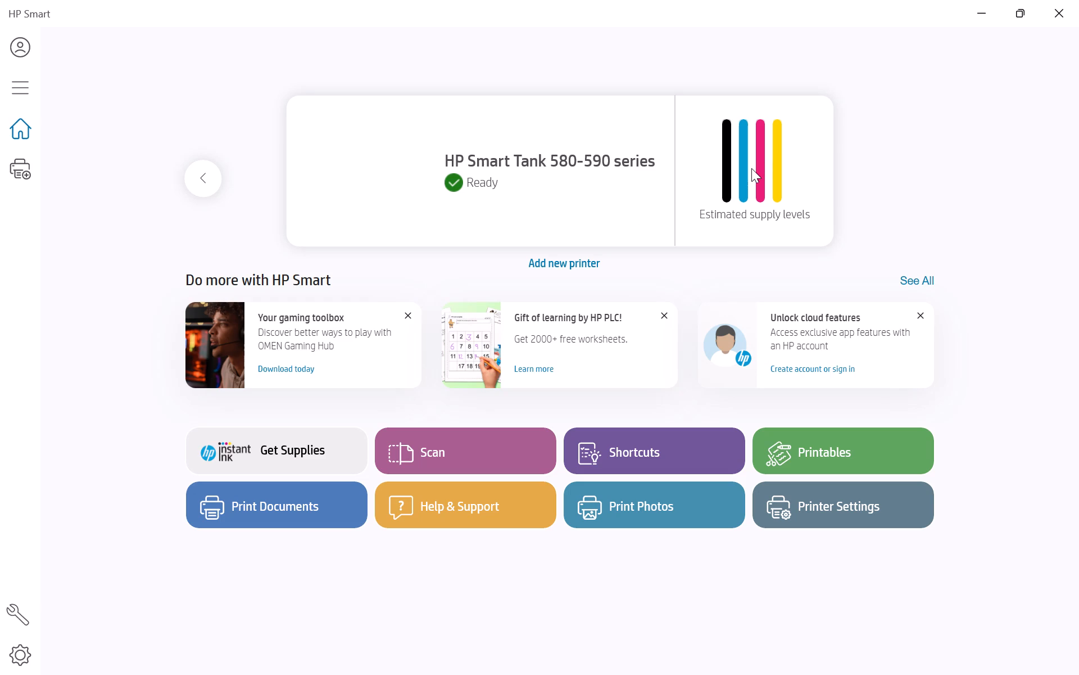
triple_click(751, 168)
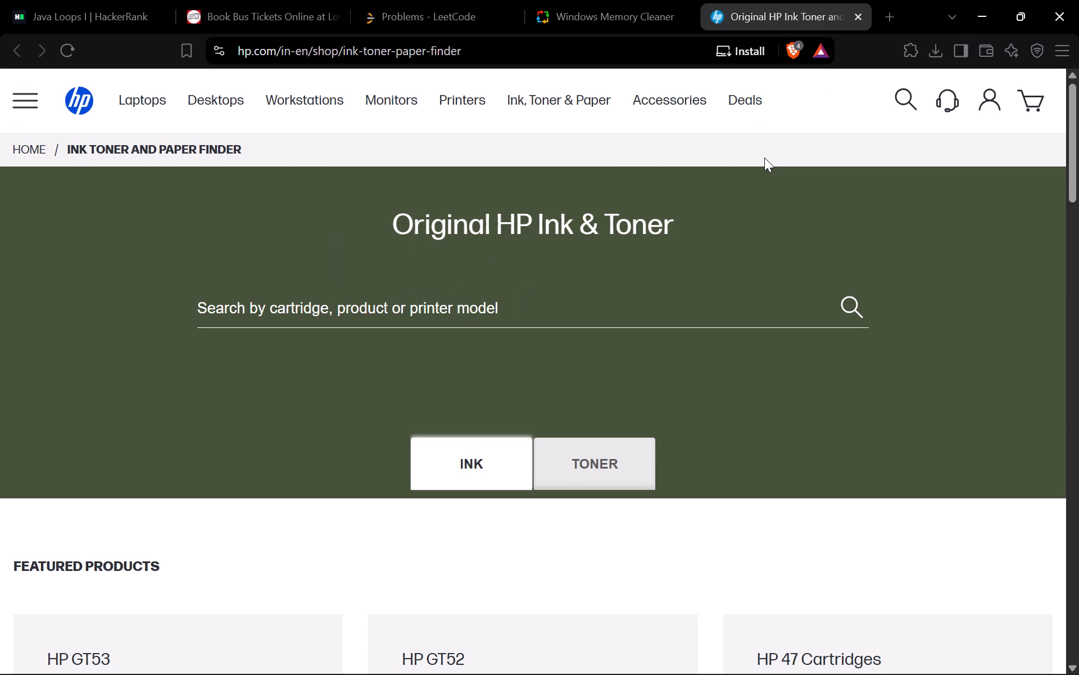
scroll(715, 283, "down", 4)
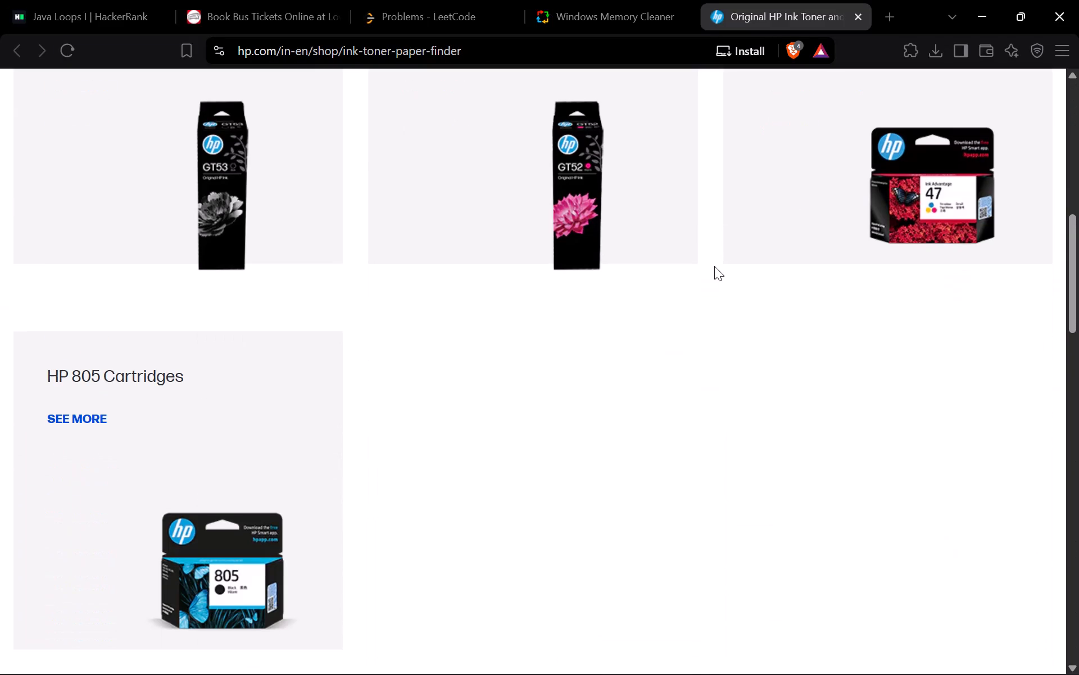
left_click(855, 17)
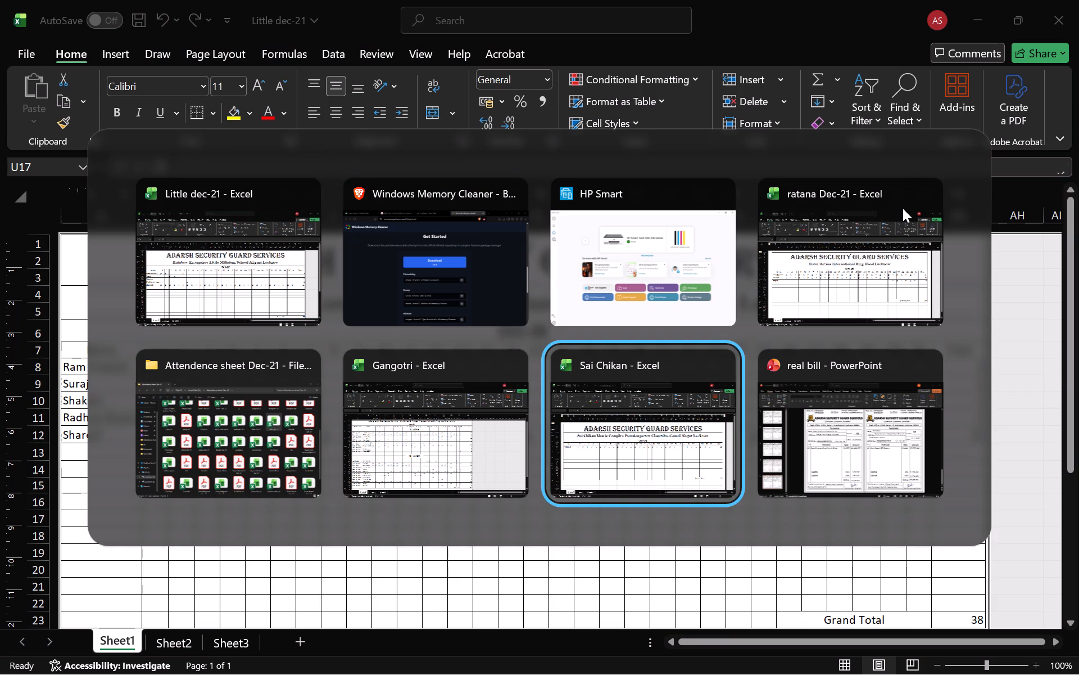
Close the Sai Chikan workbook, and close the ratana Dec-21 workbook with its changes saved.
left_click(1078, 0)
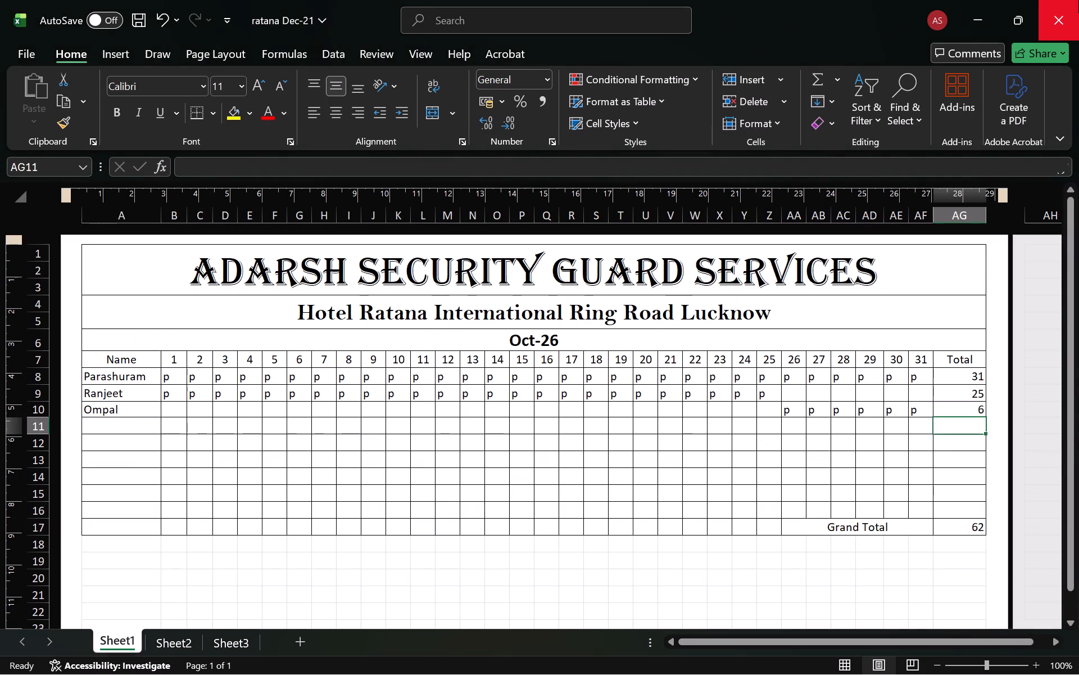
left_click(1078, 0)
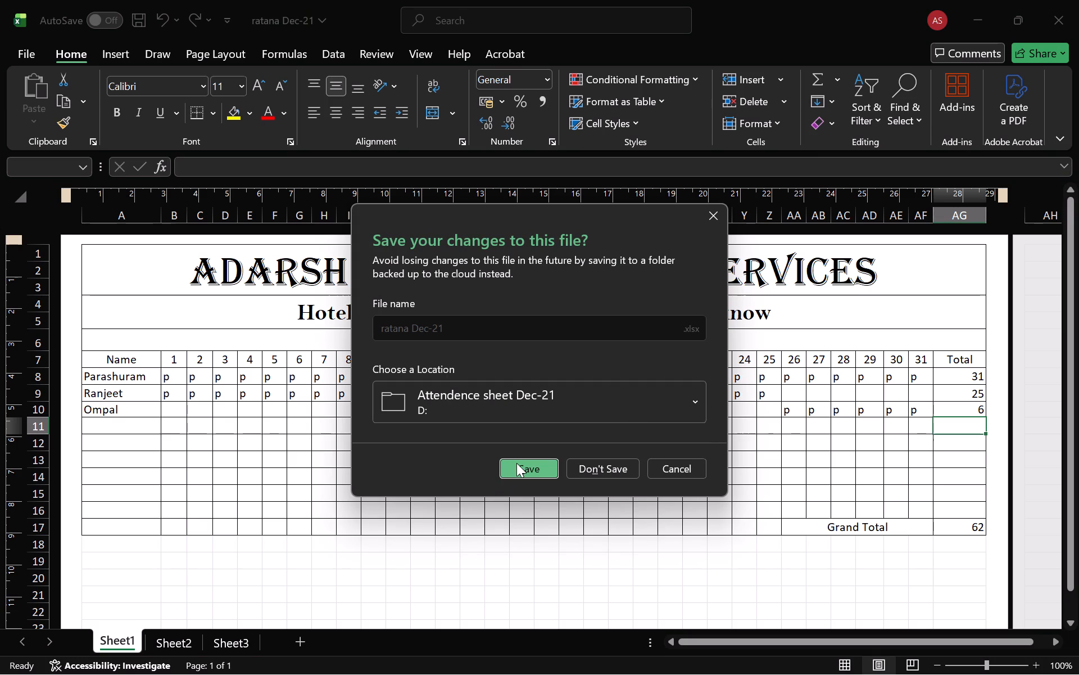
left_click(516, 463)
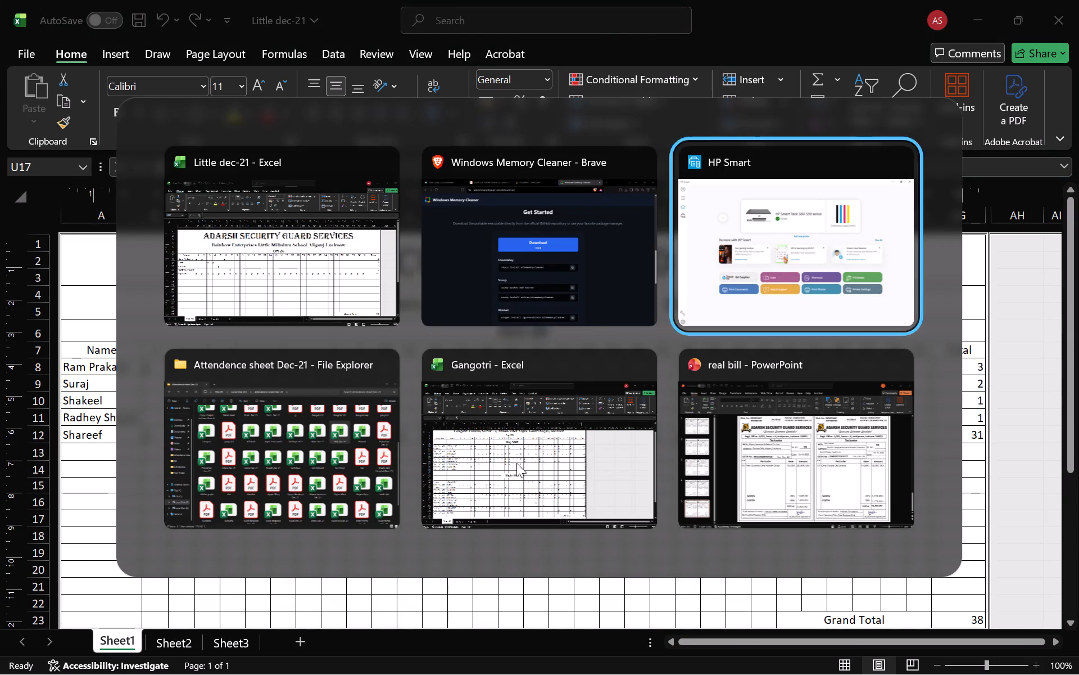
Switch to HP Smart and close its window.
left_click(1063, 1)
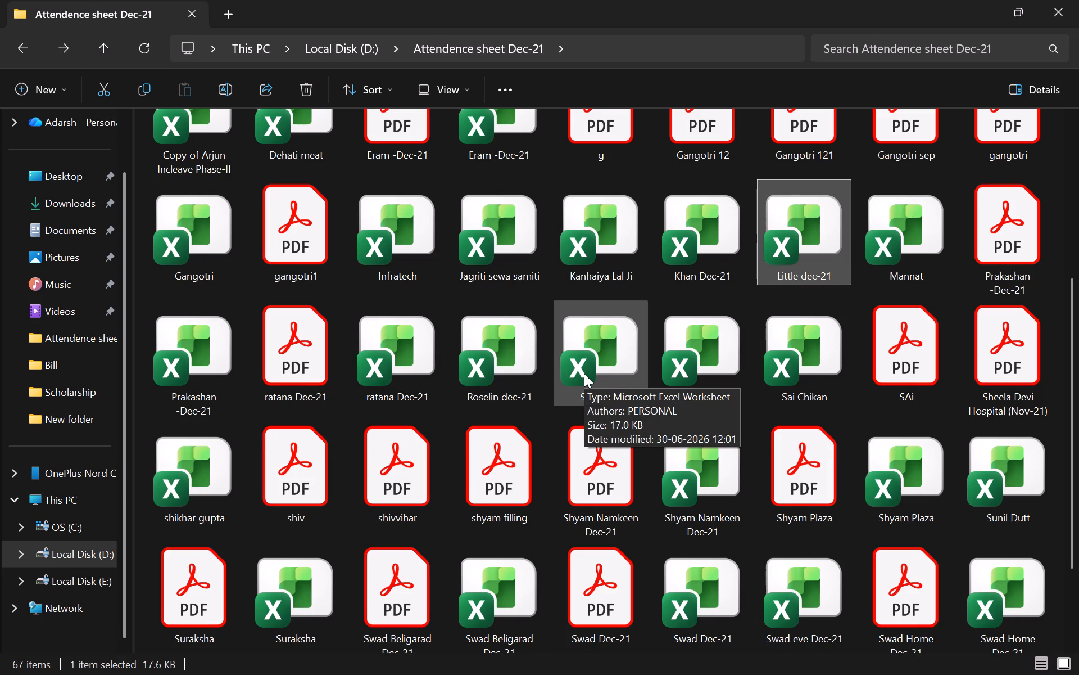
Open the Prakashan -Dec-21 and Sachdeva workbooks in turn to check their attendance sheets, closing each one.
scroll(584, 373, "down", 1)
left_click(166, 278)
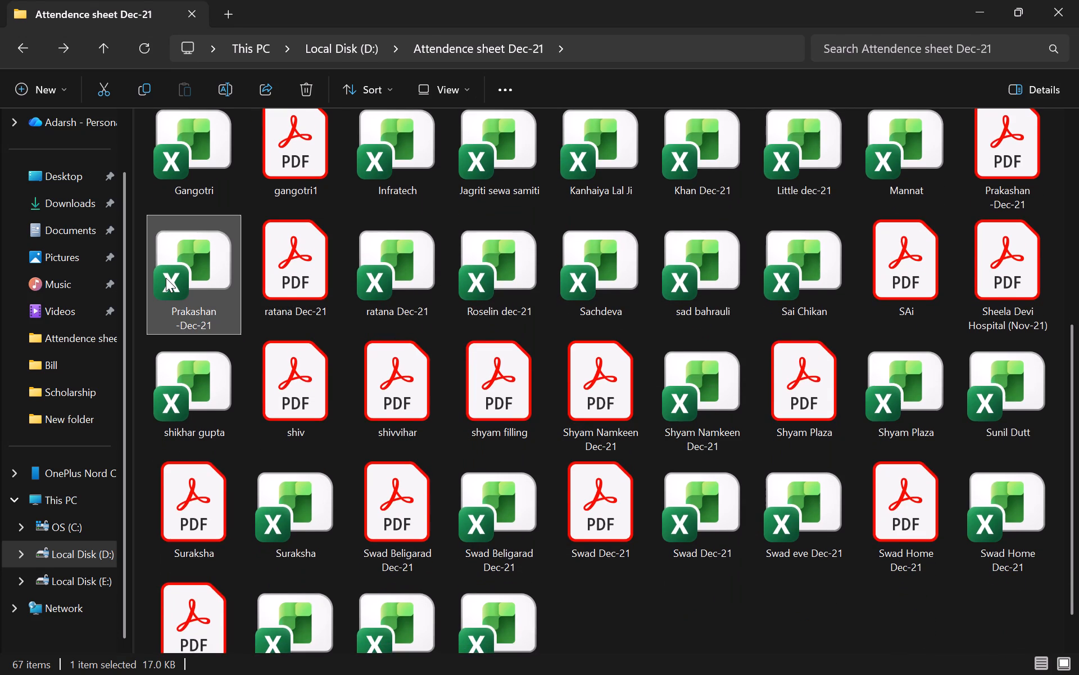
left_click(166, 278)
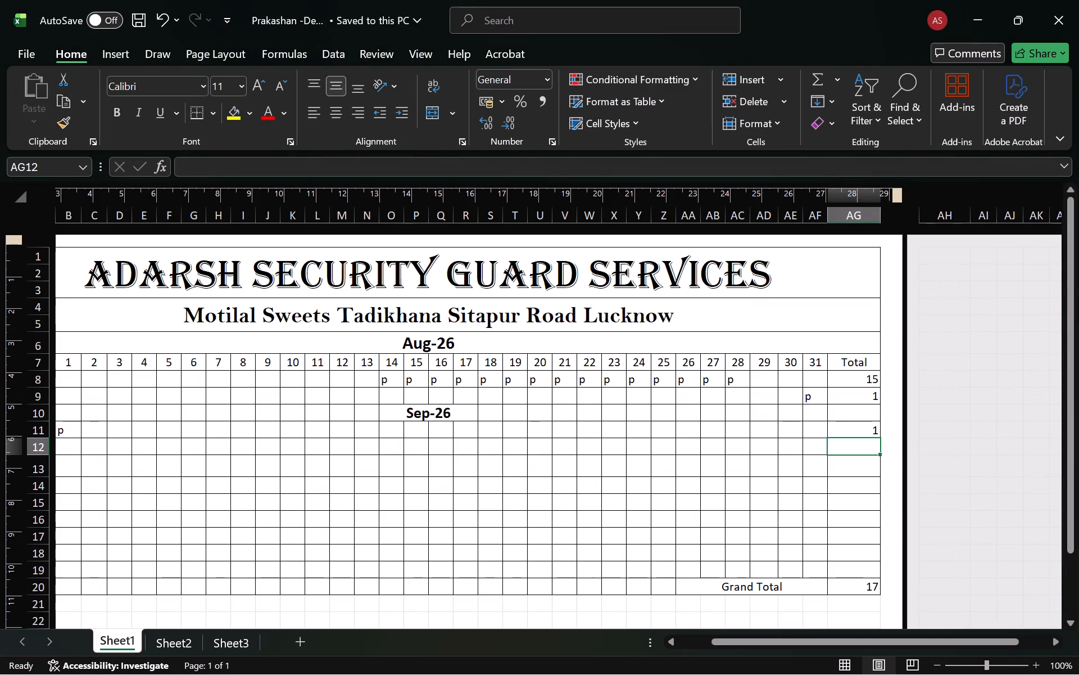
scroll(372, 303, "right", 4)
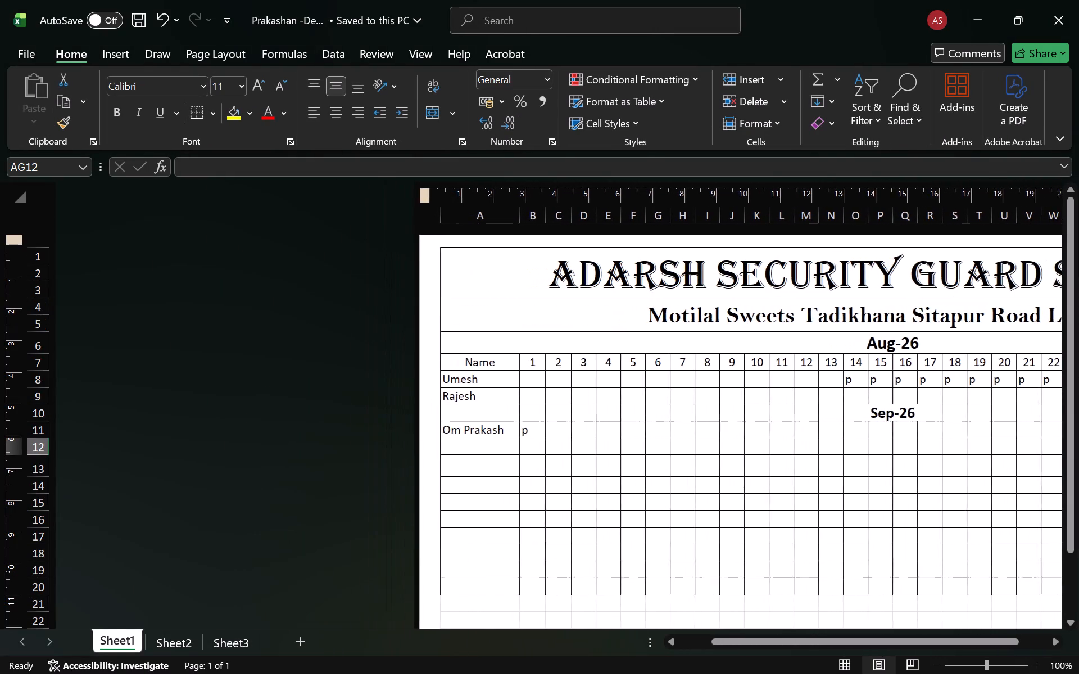
left_click(1078, 0)
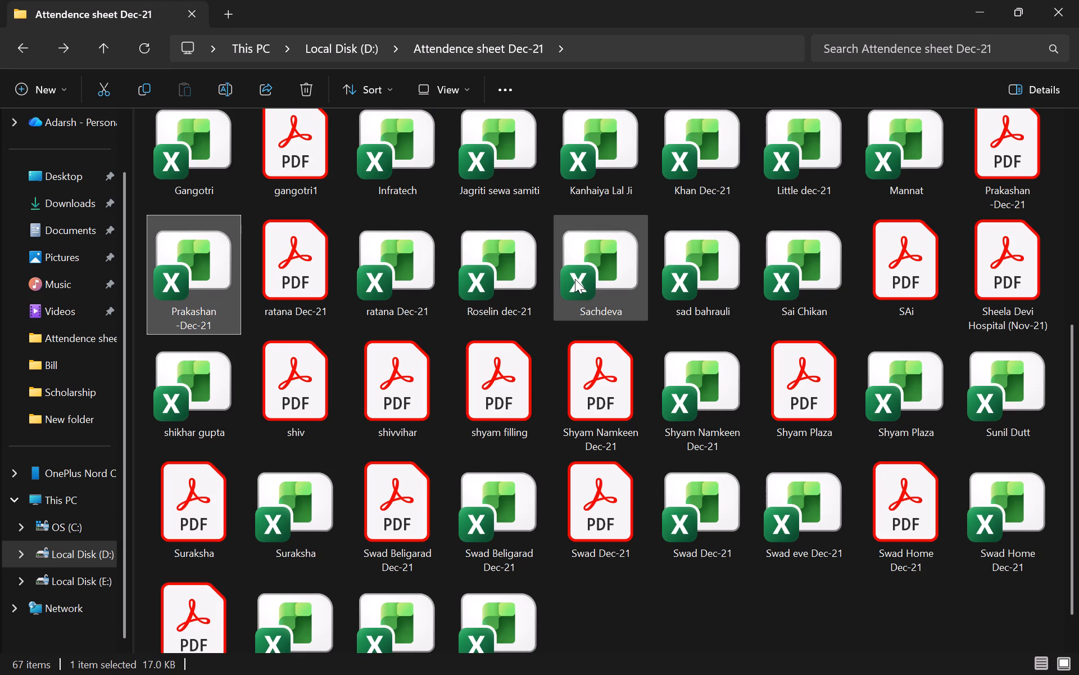
double_click(575, 279)
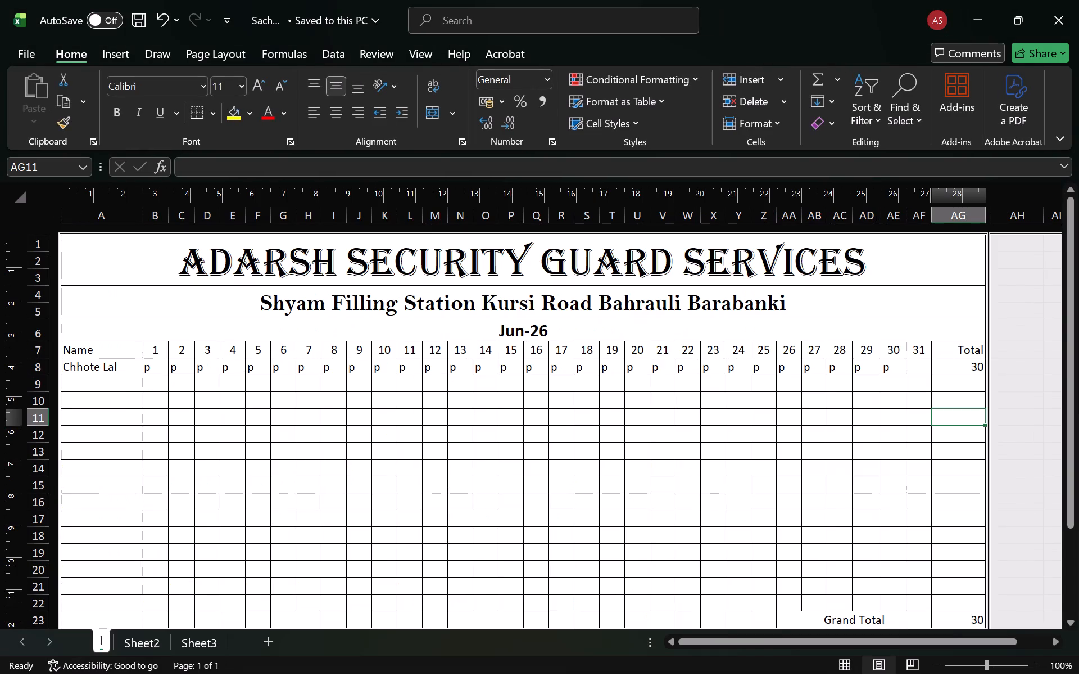
left_click(1078, 0)
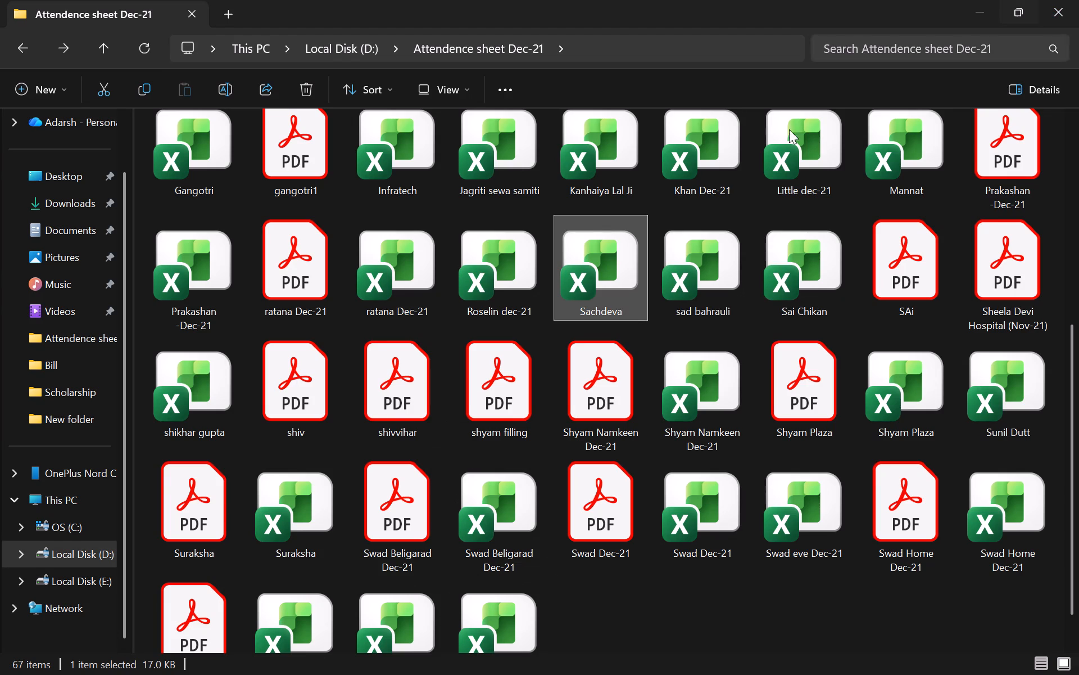
double_click(518, 258)
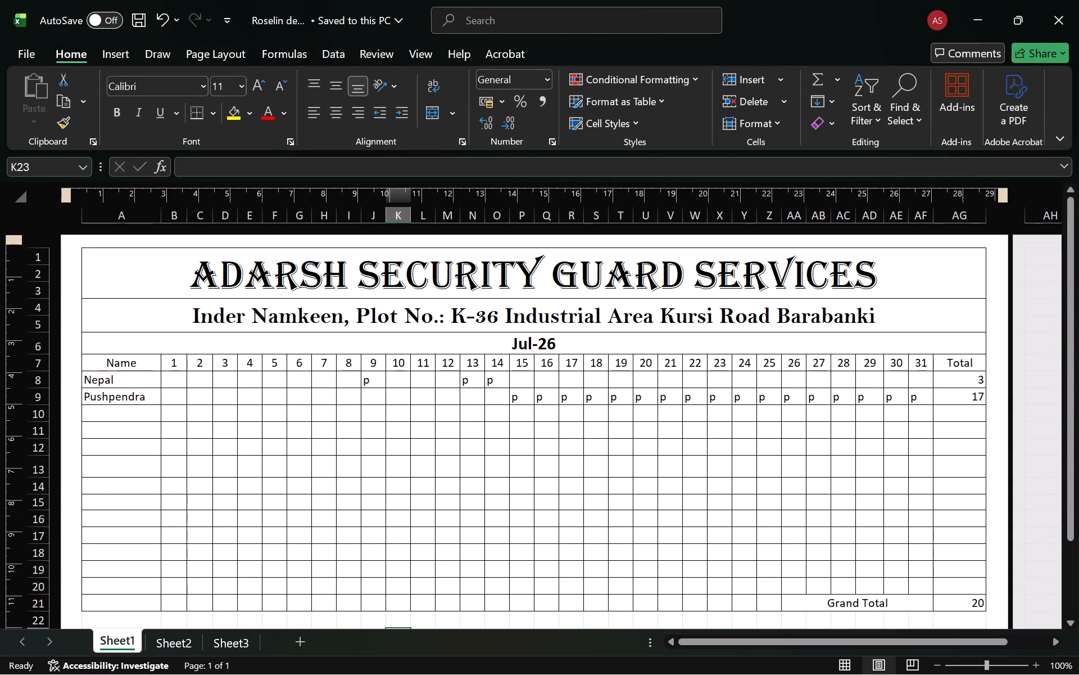
left_click(538, 310)
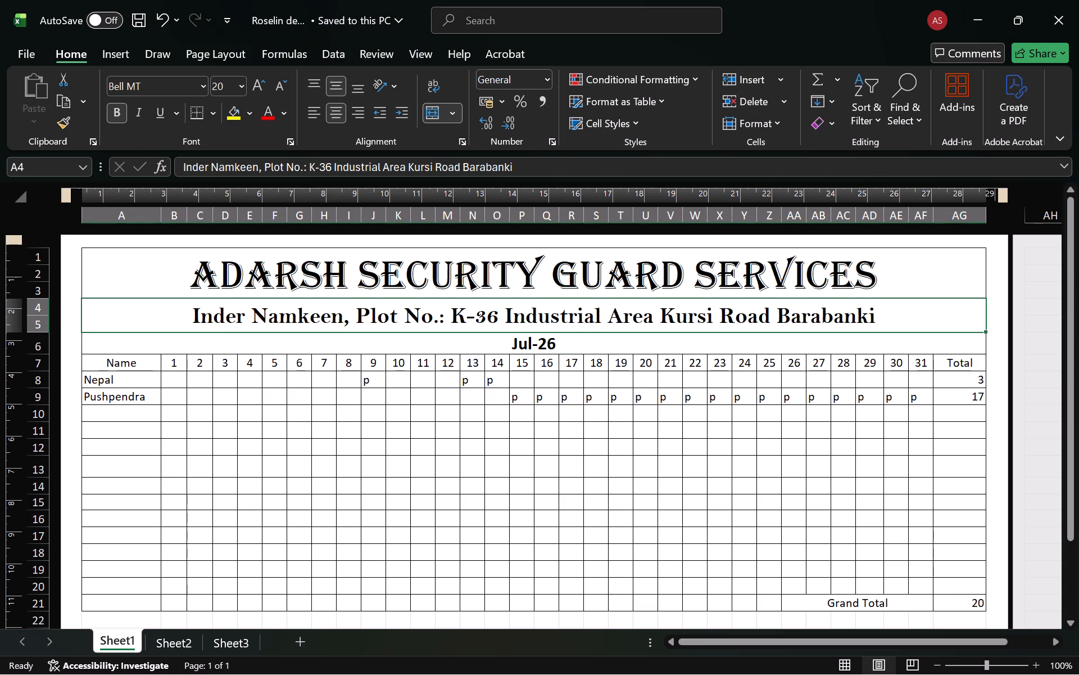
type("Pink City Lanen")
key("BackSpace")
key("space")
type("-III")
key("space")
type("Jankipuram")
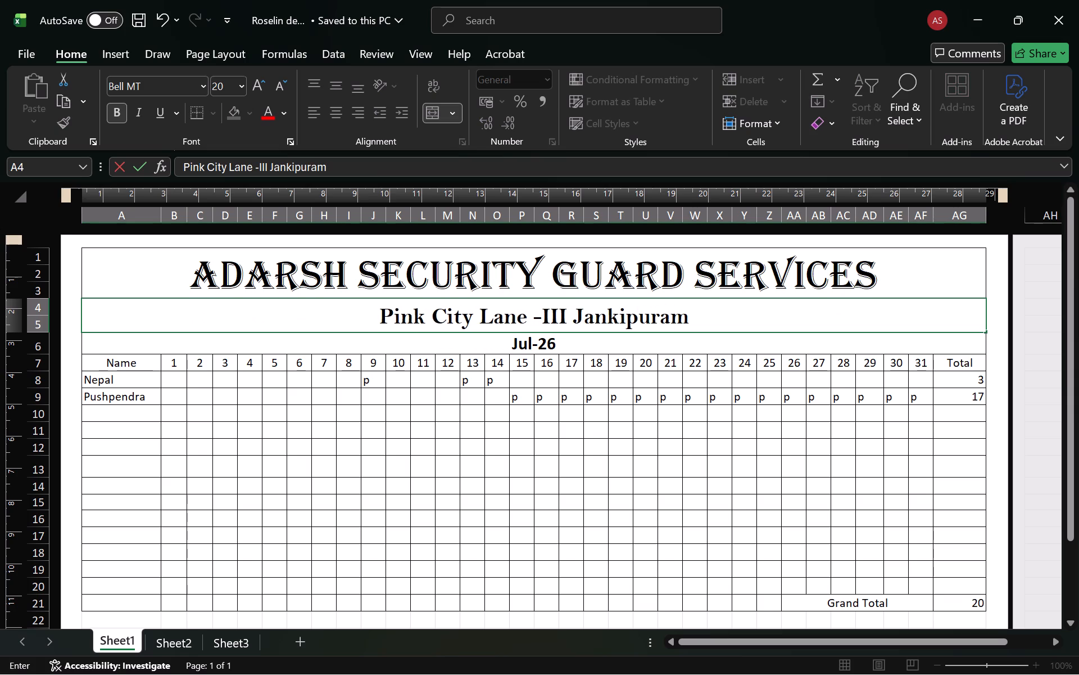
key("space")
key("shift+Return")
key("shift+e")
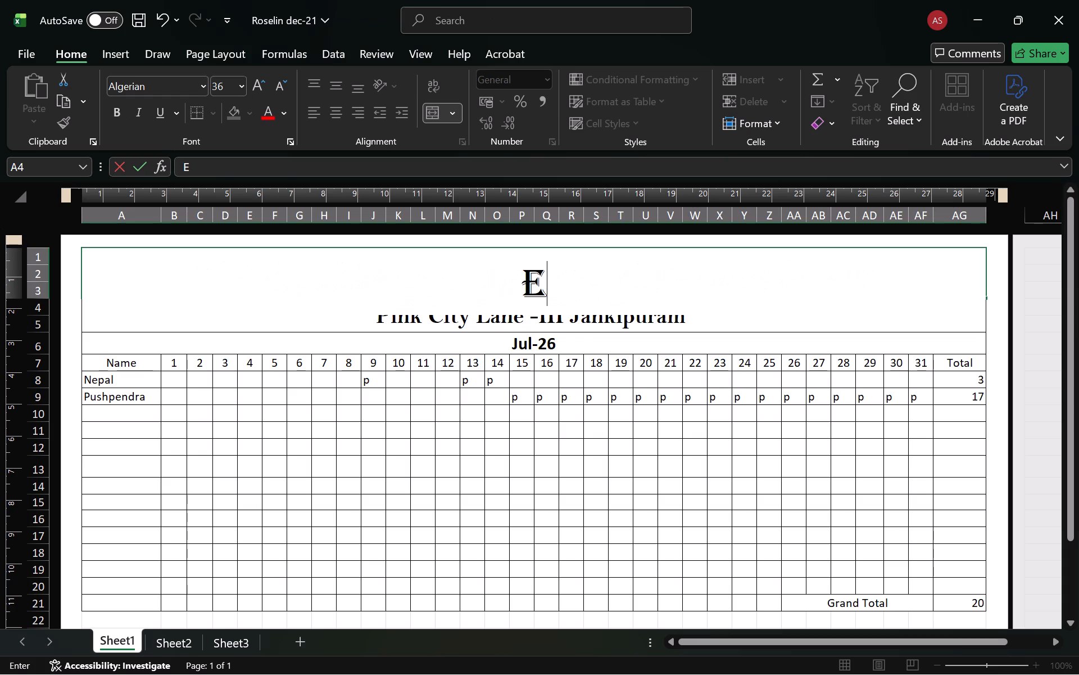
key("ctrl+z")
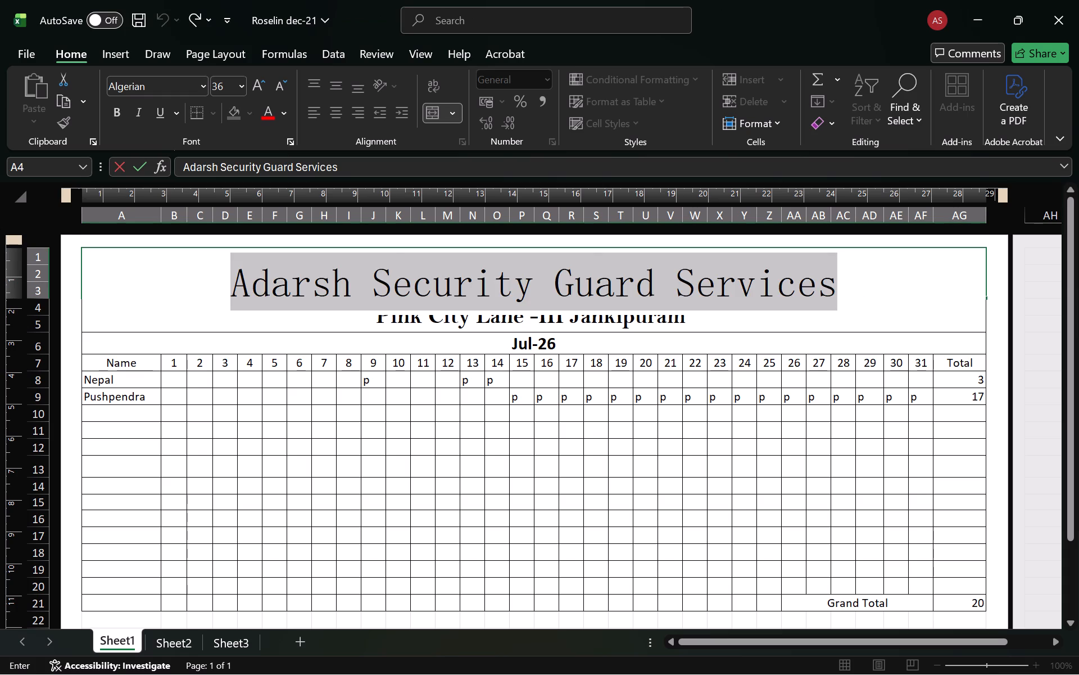
left_click(743, 323)
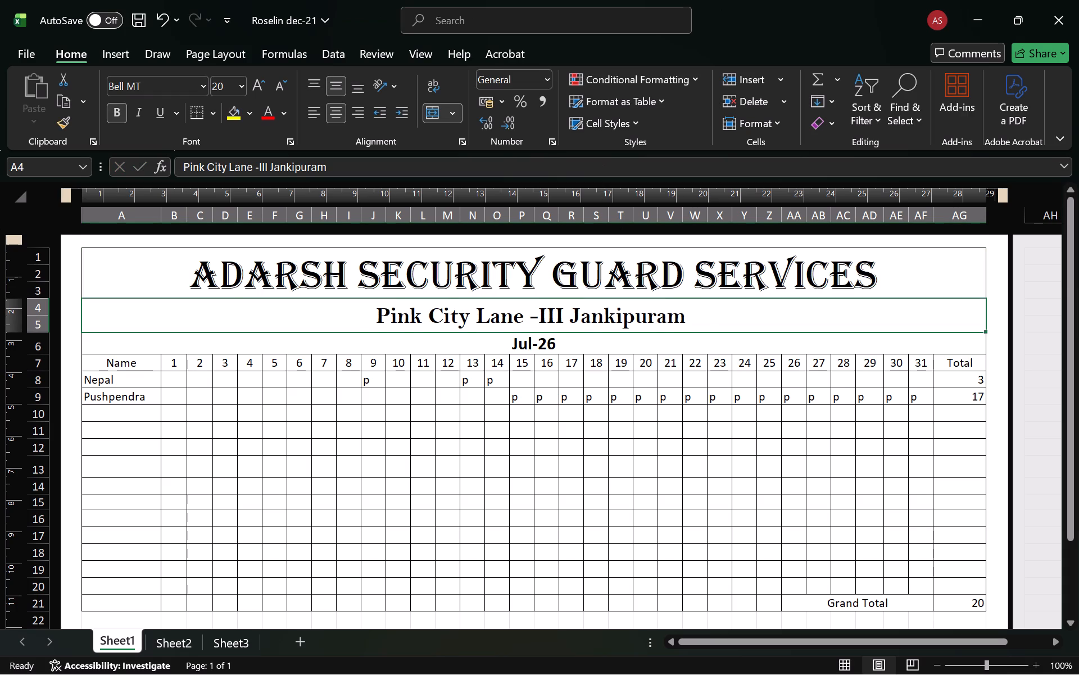
Extend the address heading with "Extension Lucknow" after Jankipuram.
left_click(600, 168)
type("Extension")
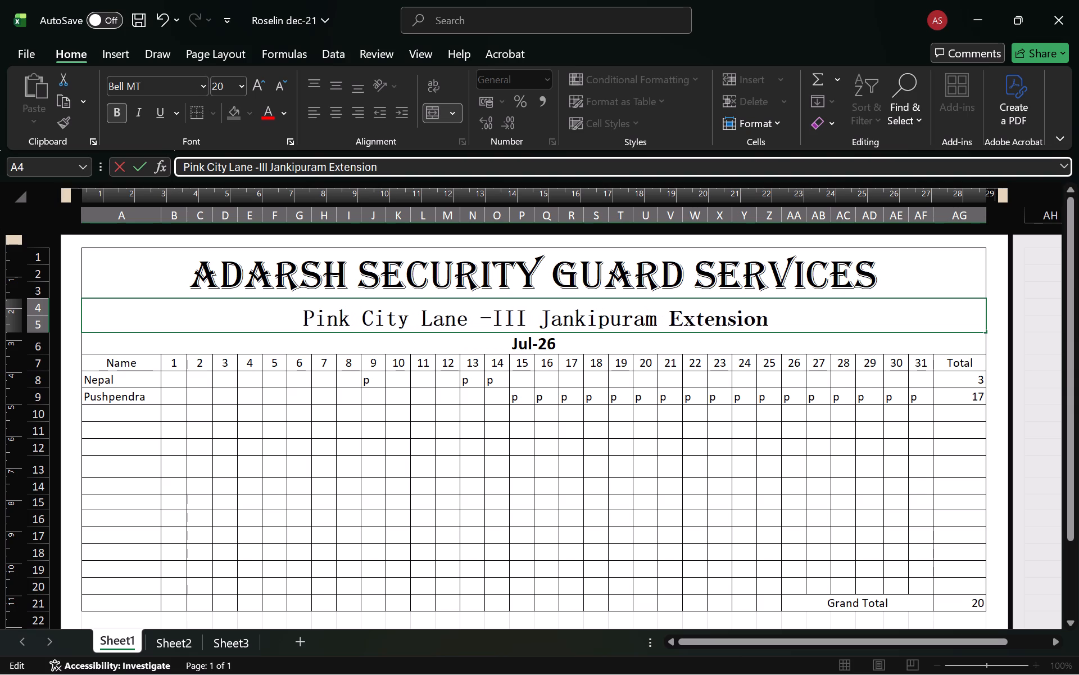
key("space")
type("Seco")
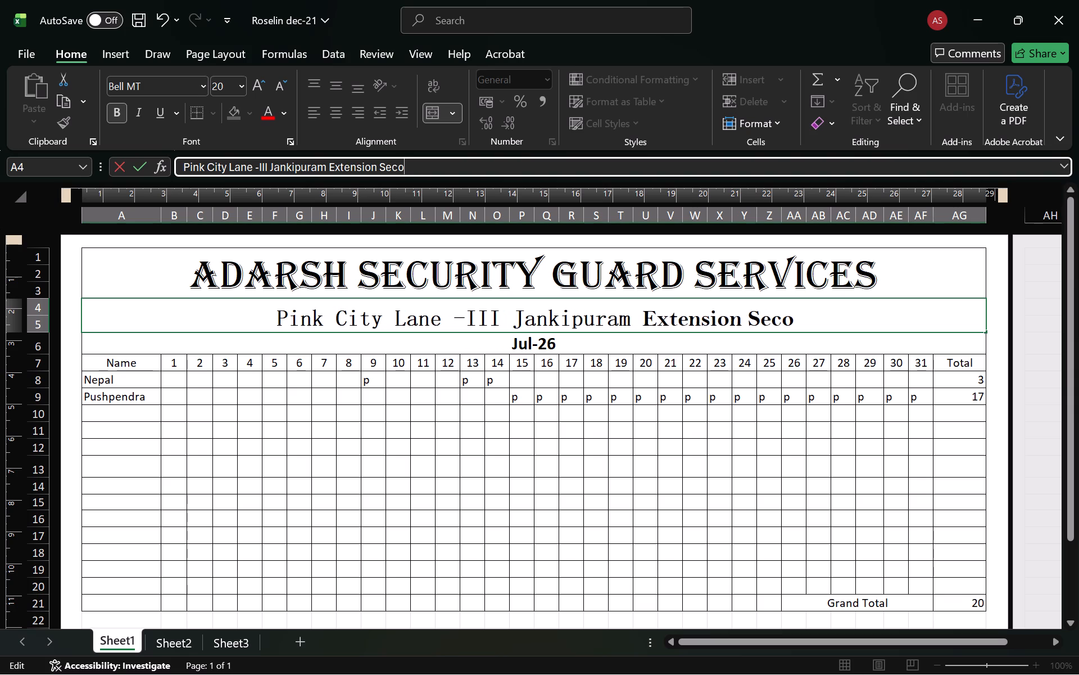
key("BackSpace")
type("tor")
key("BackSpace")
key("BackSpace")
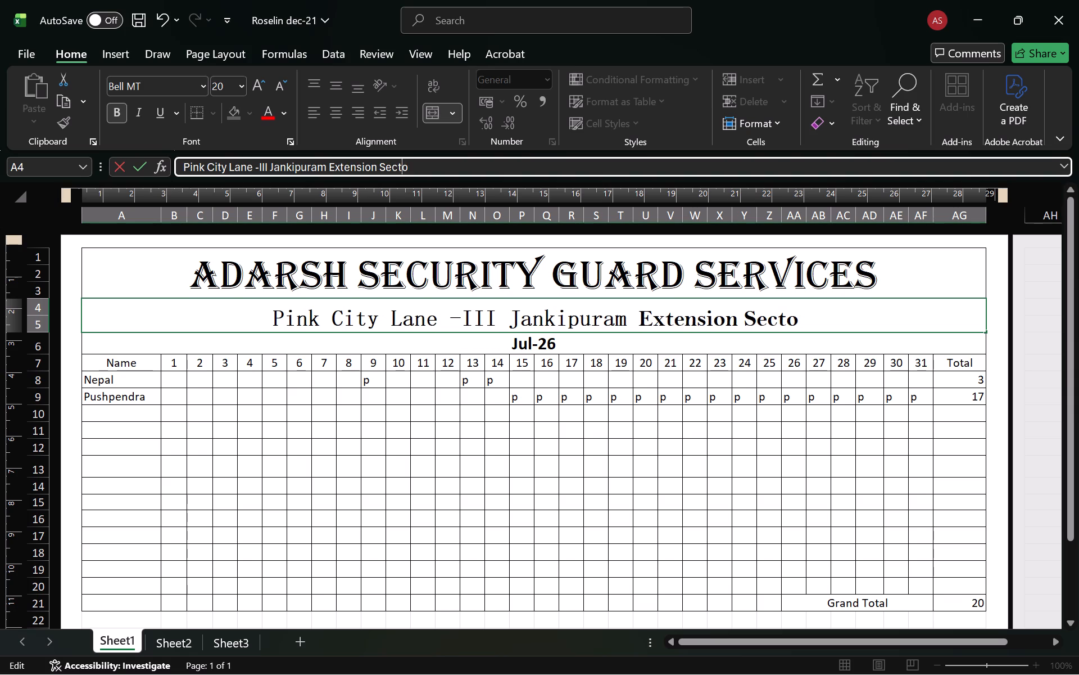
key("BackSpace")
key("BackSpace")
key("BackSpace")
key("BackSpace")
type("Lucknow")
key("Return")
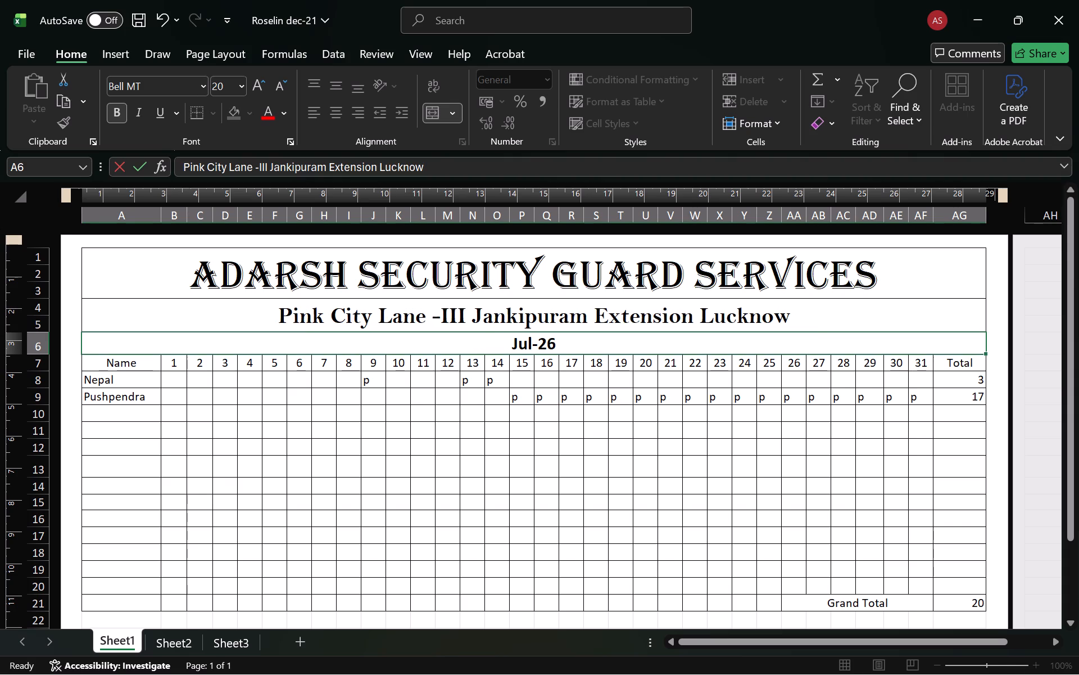
Set the attendance sheet's month heading to Oct-26.
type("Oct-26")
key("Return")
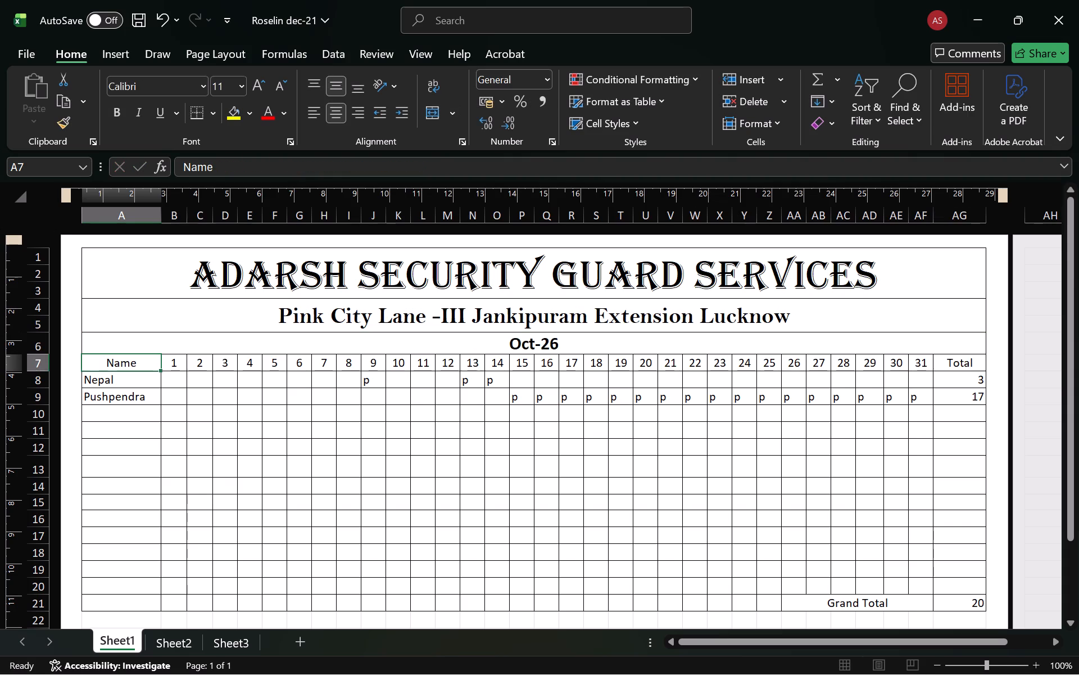
Replace the two guard names in the Name column with Santosh and Sanjay, and go to Santosh's day 1 cell.
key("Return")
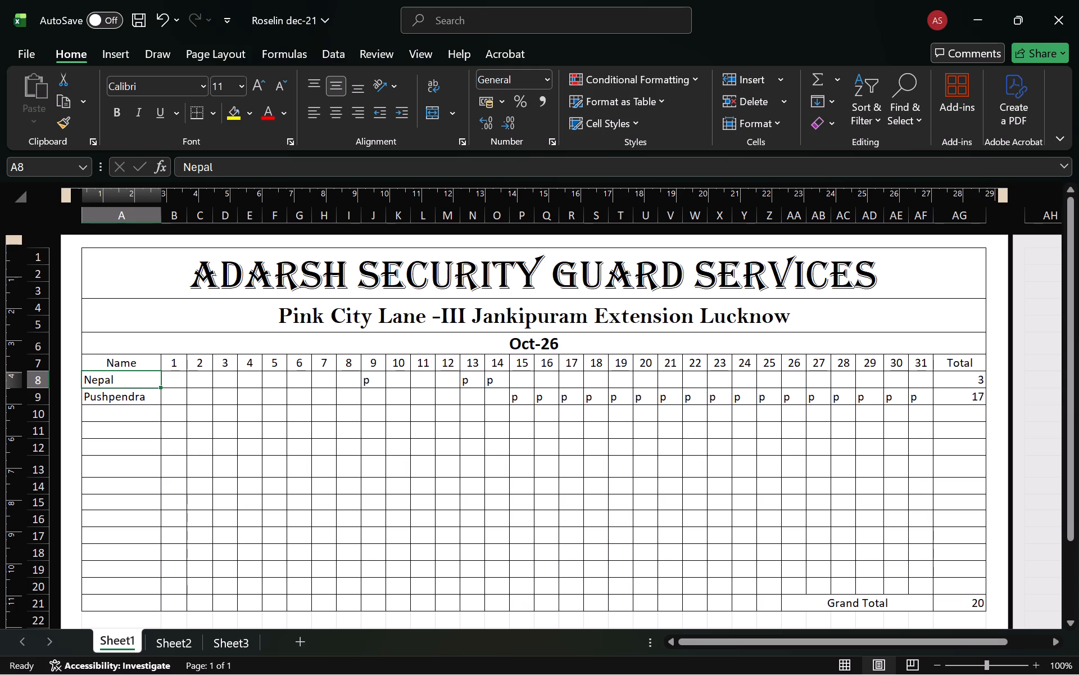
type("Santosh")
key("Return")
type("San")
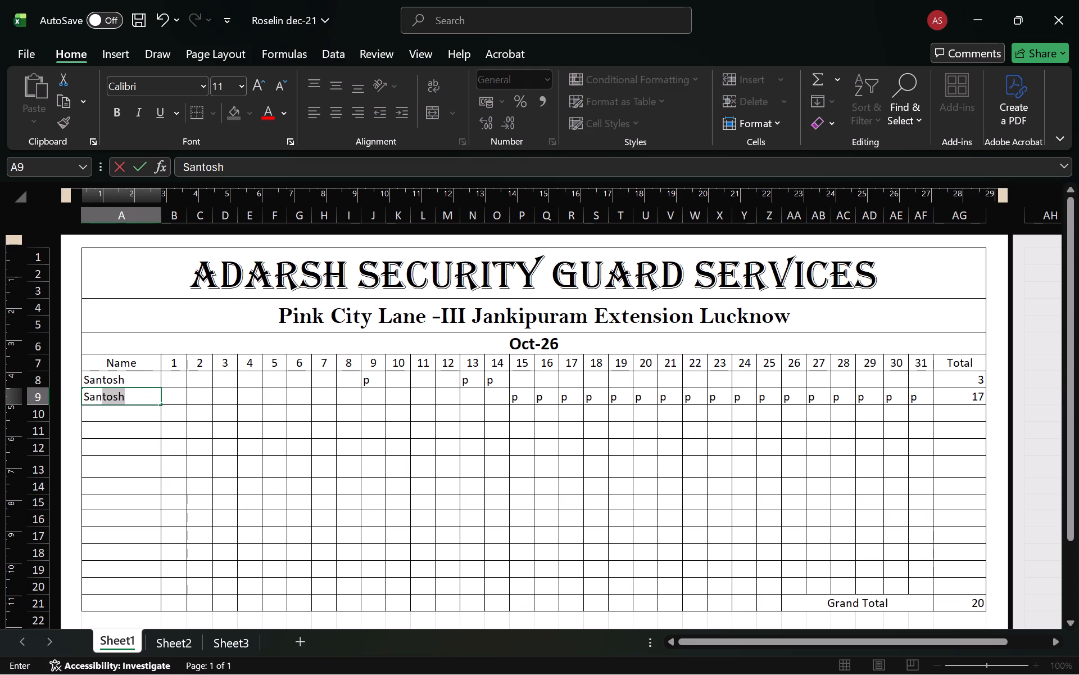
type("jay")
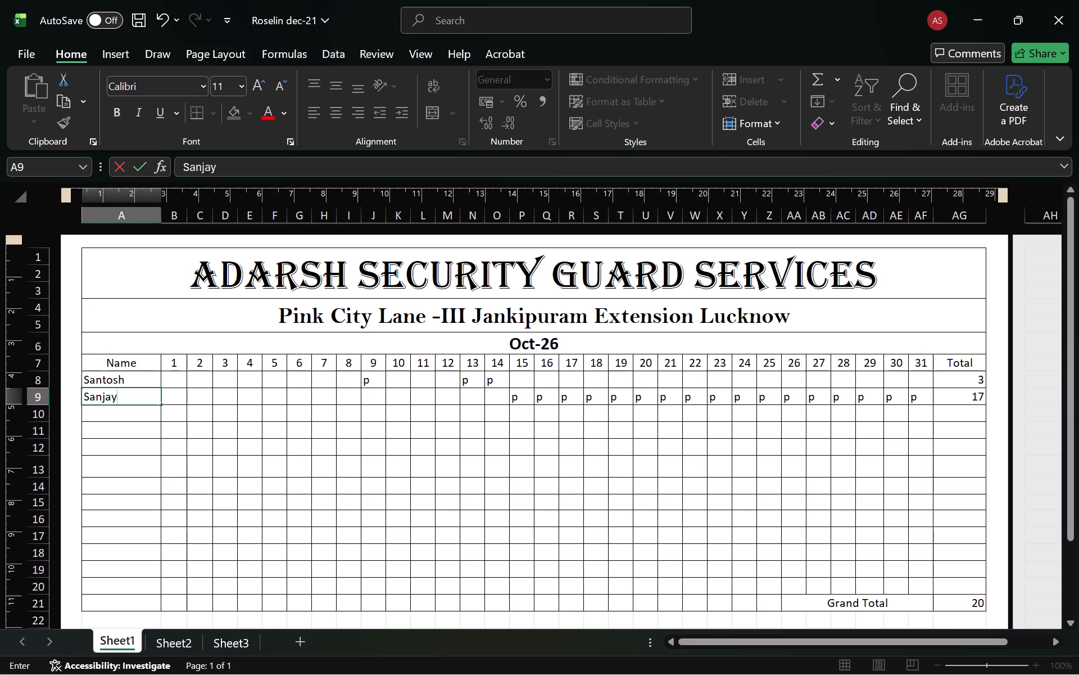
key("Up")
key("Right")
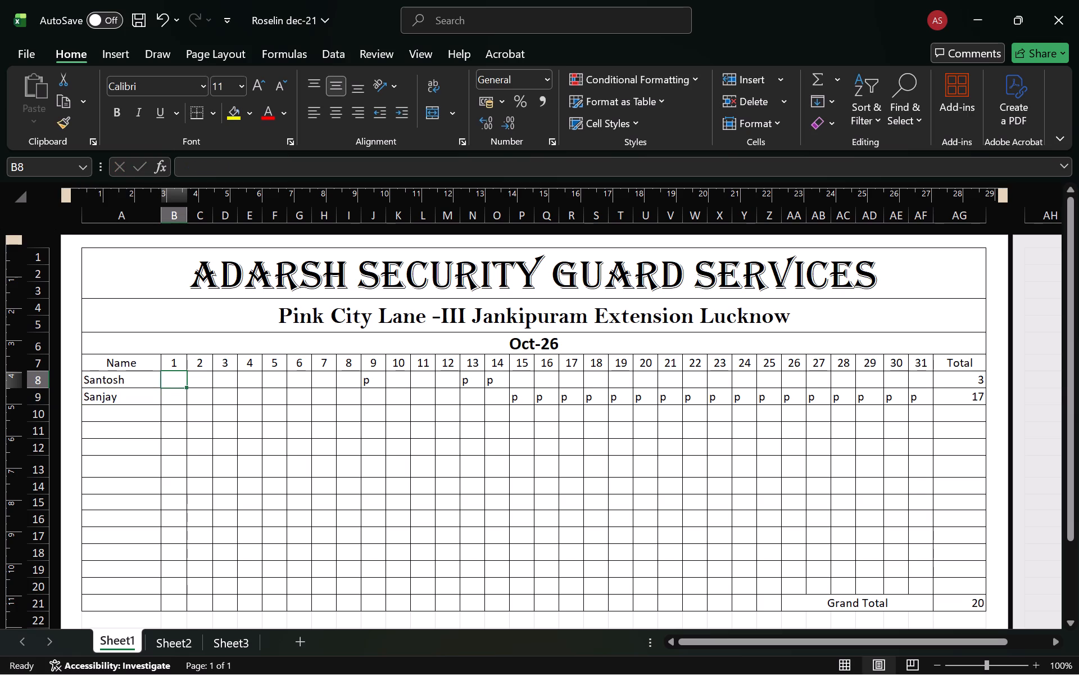
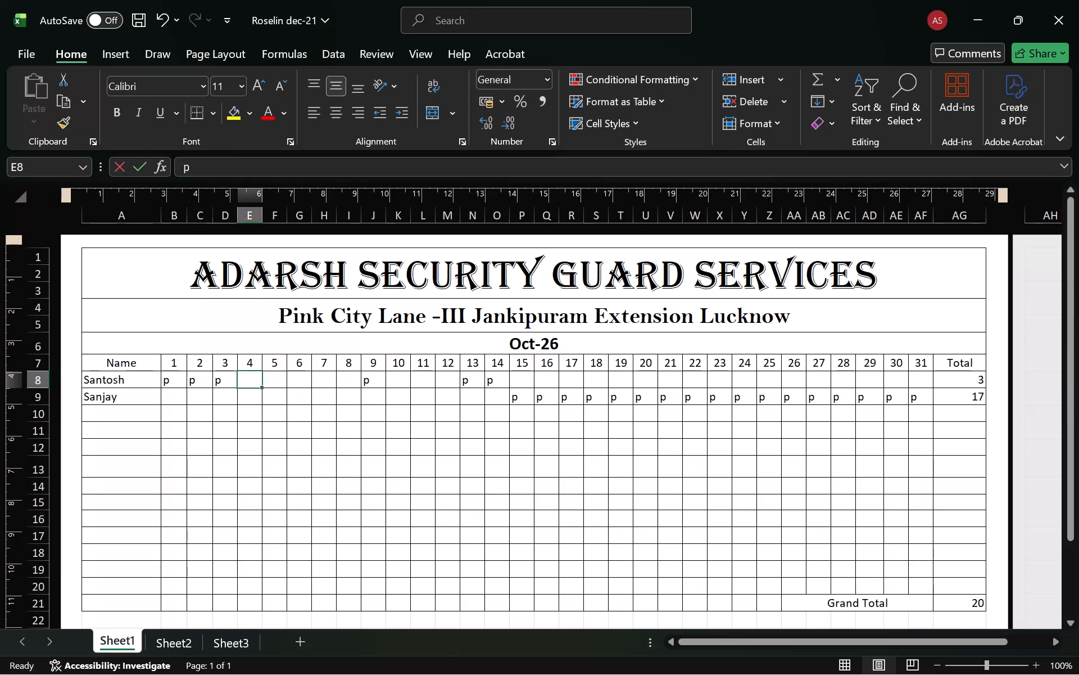
Mark Santosh present with p on day 4.
key("p")
key("Right")
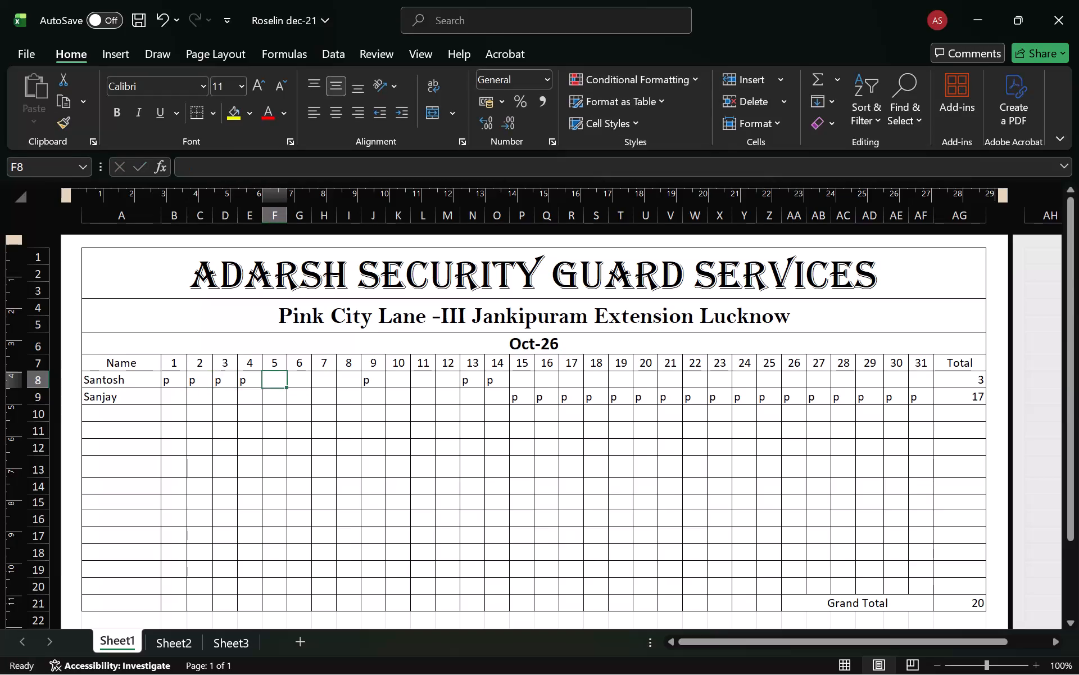
Mark Sanjay present with p on every day from 5 to 14.
key("Down")
key("p")
key("Right")
key("p")
key("Right")
key("p")
key("Right")
key("p")
key("Right")
key("p")
key("Right")
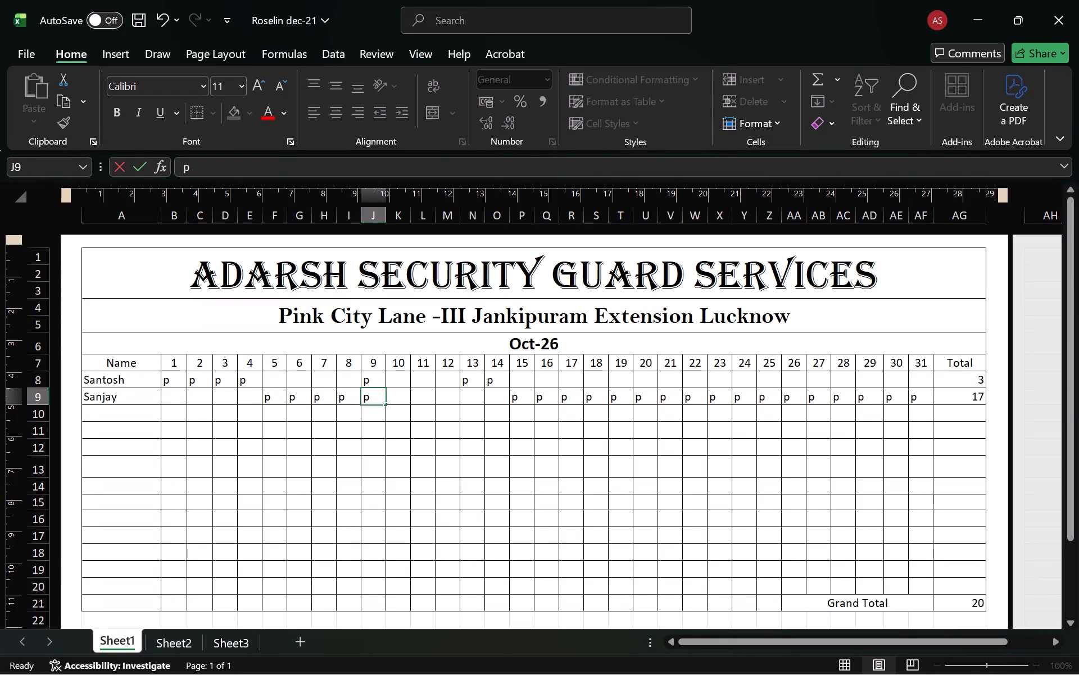
key("p")
key("Right")
key("p")
key("Right")
key("p")
key("Right")
key("p")
key("Right")
key("Right")
key("p")
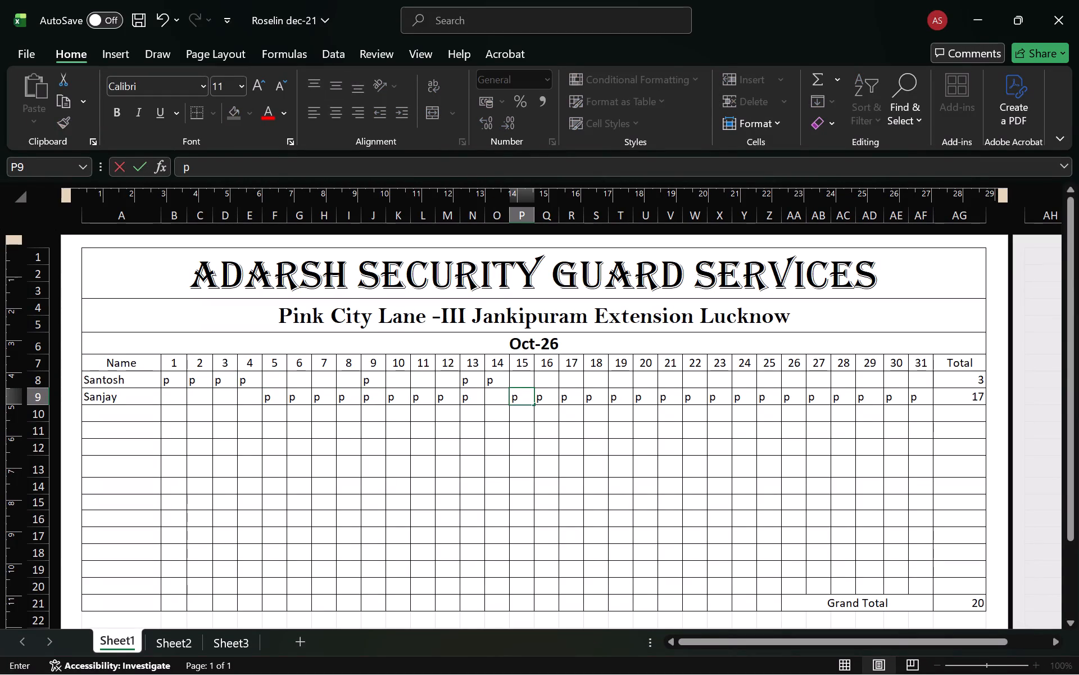
key("Up")
key("Down")
key("Left")
key("p")
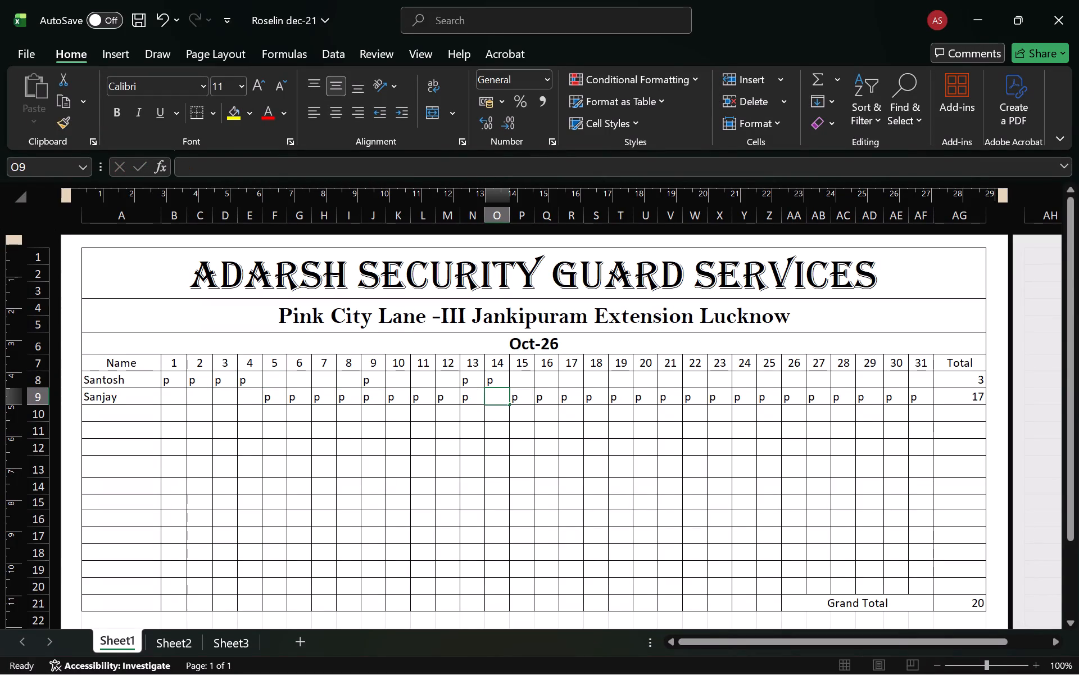
Clear the leftover p marks in Santosh's row from day 8 through day 14.
key("Up")
key("Left")
key("Left")
key("Left")
key("Left")
key("Left")
key("Left")
key("Left")
key("Left")
key("Left")
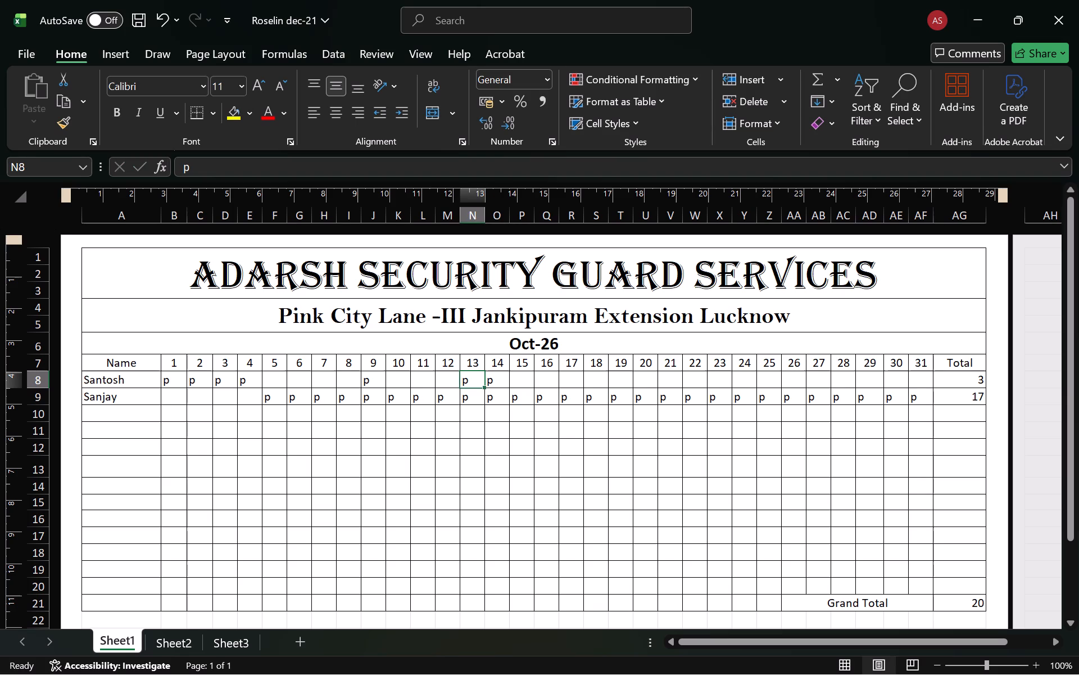
key("Right")
key("Right")
key("ctrl+shift+Right")
key("ctrl+shift+Right")
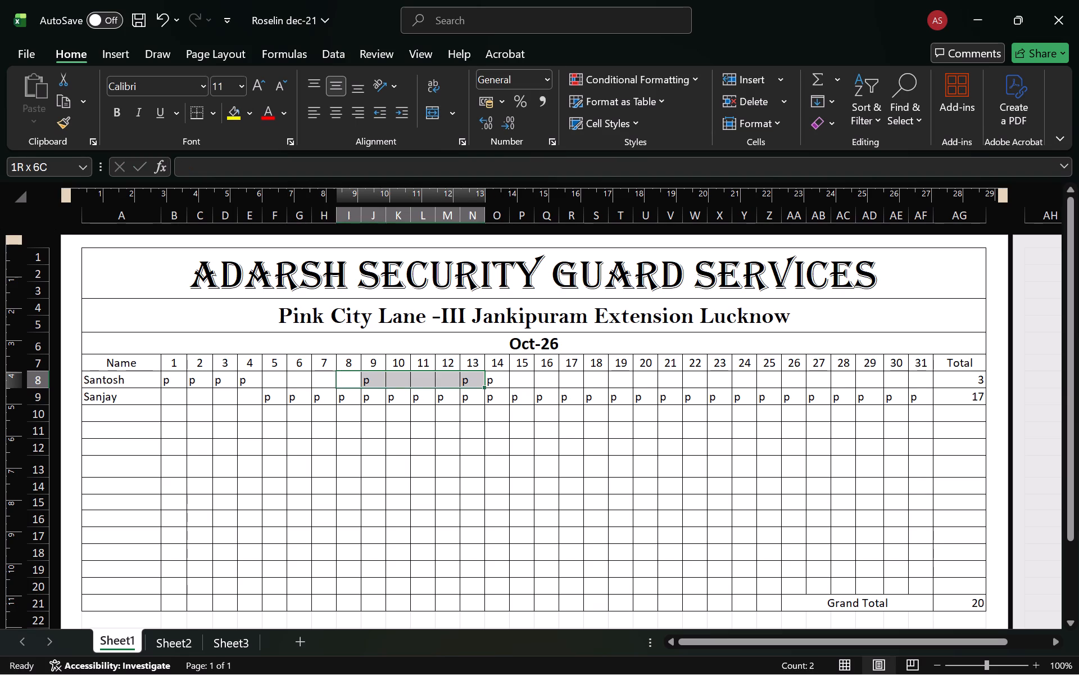
key("ctrl+shift+Right")
key("Delete")
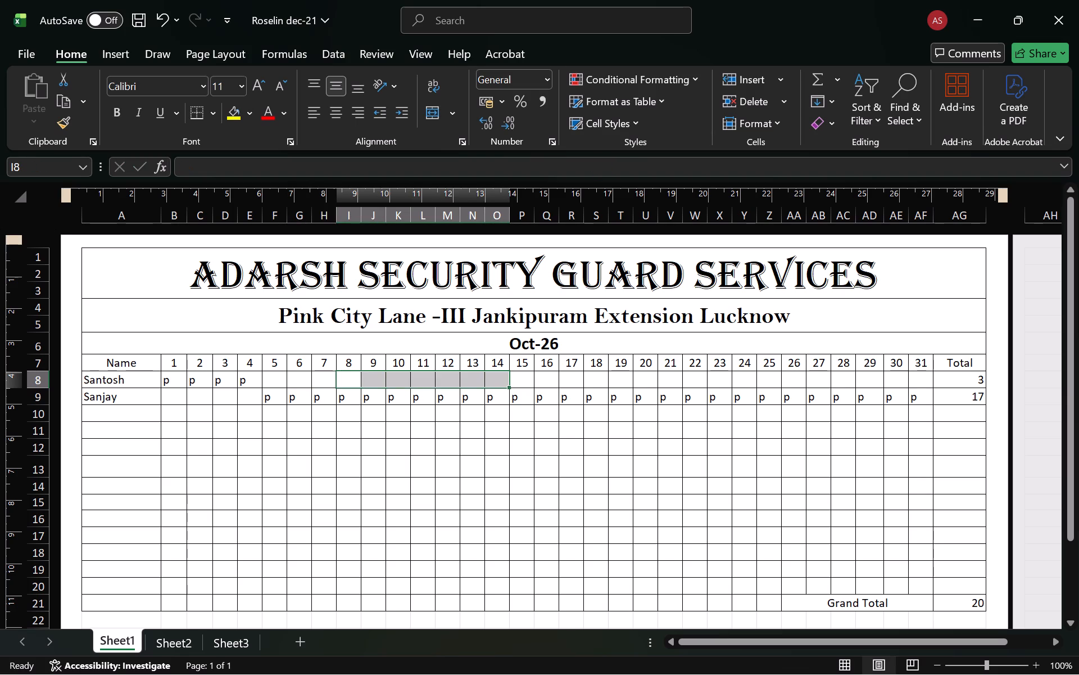
Set the Total column to 4 for Santosh and 27 for Sanjay.
key("Right")
key("Right")
key("Right")
key("Right")
key("Right")
key("Right")
key("Right")
key("Right")
key("Right")
key("Right")
key("Right")
key("Right")
key("Right")
key("Right")
key("Right")
key("Right")
key("Right")
key("Right")
key("Right")
key("Right")
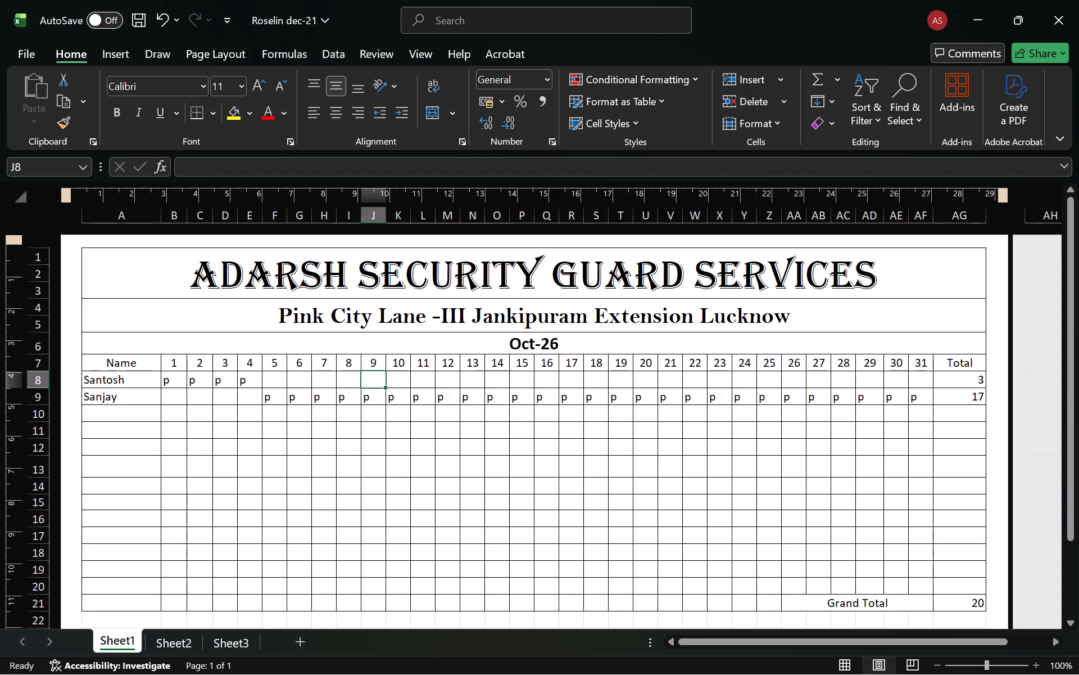
key("Left")
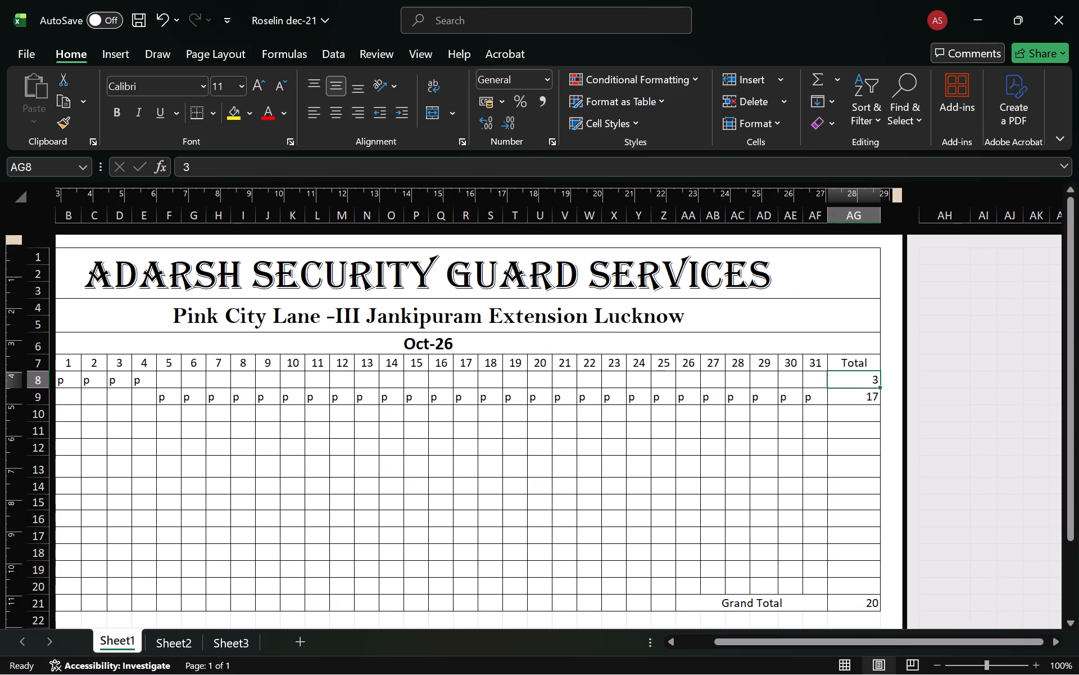
key("4")
key("Return")
type("27")
key("Return")
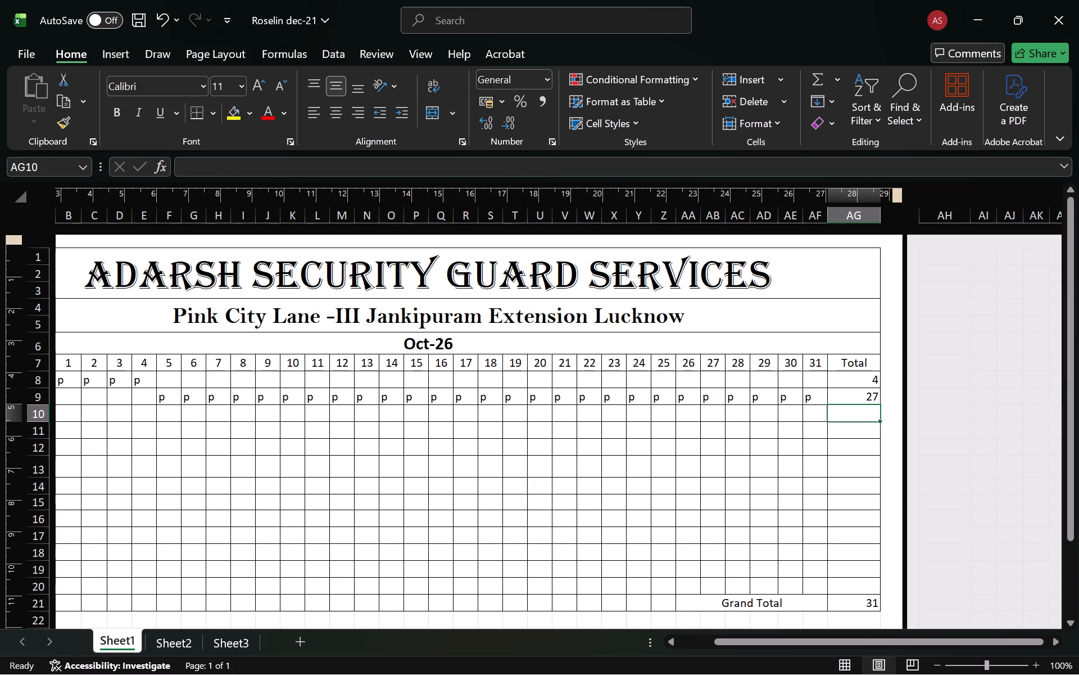
Print one copy of the Pink City attendance sheet on the HP Smart Tank printer.
key("ctrl+p")
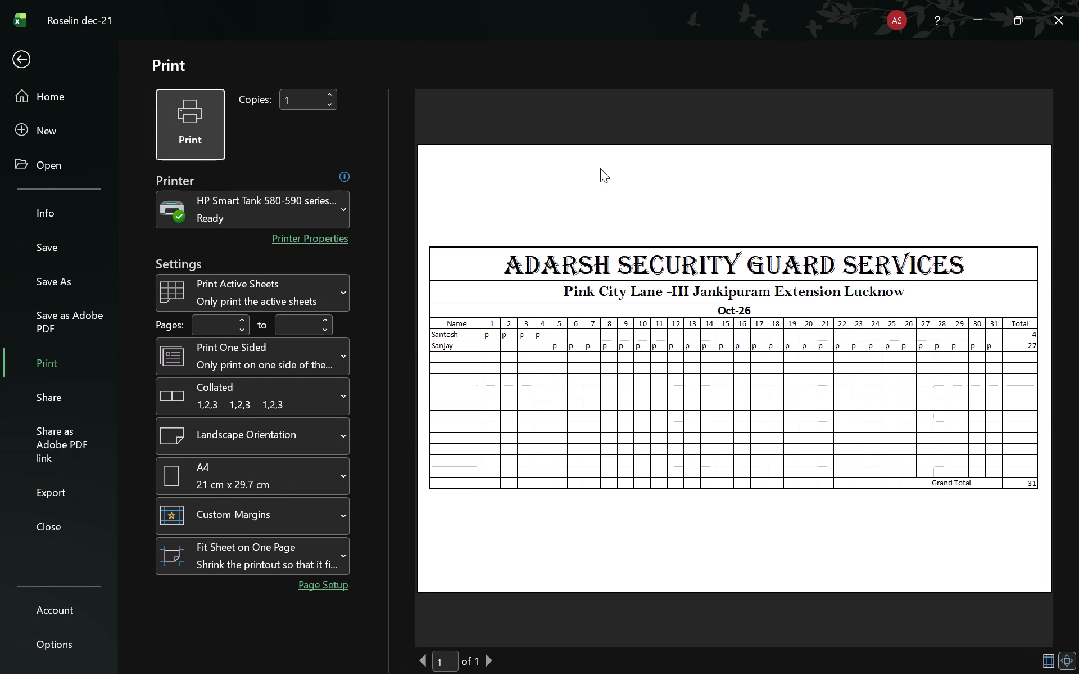
key("Return")
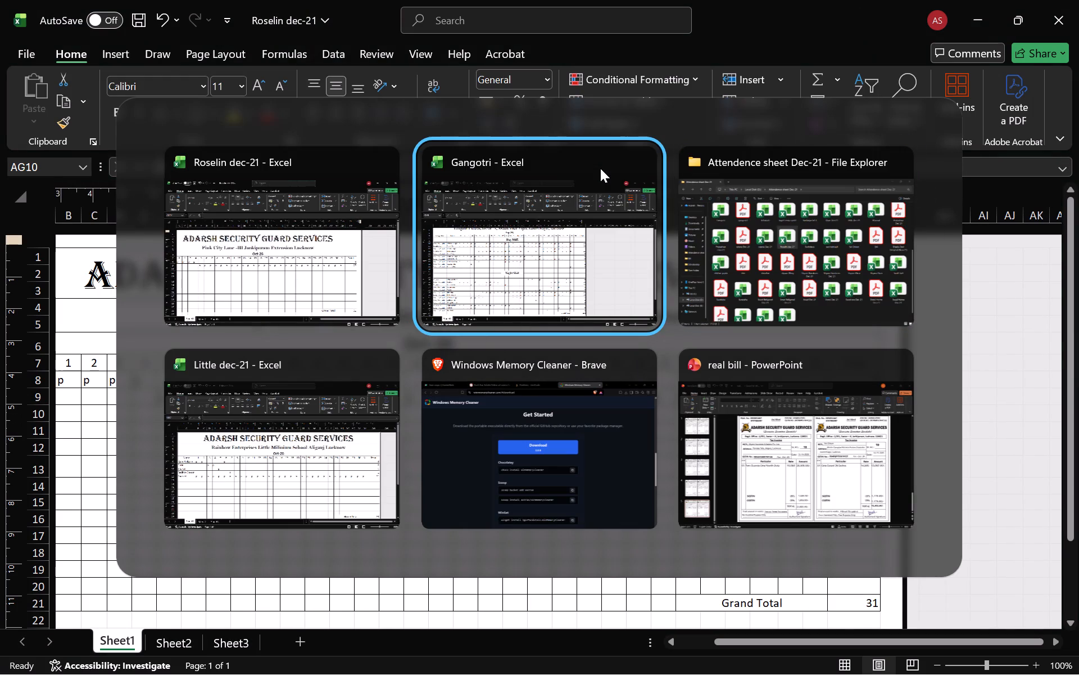
Switch to the Little dec-21 workbook and close it, saving its changes.
left_click(1078, 0)
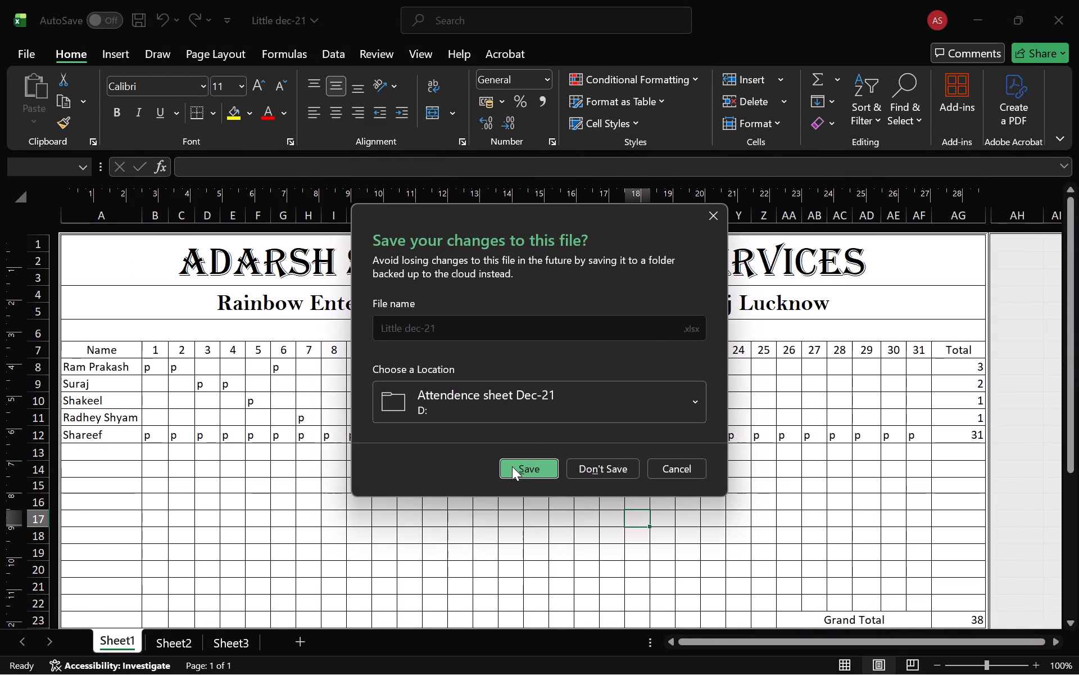
left_click(512, 466)
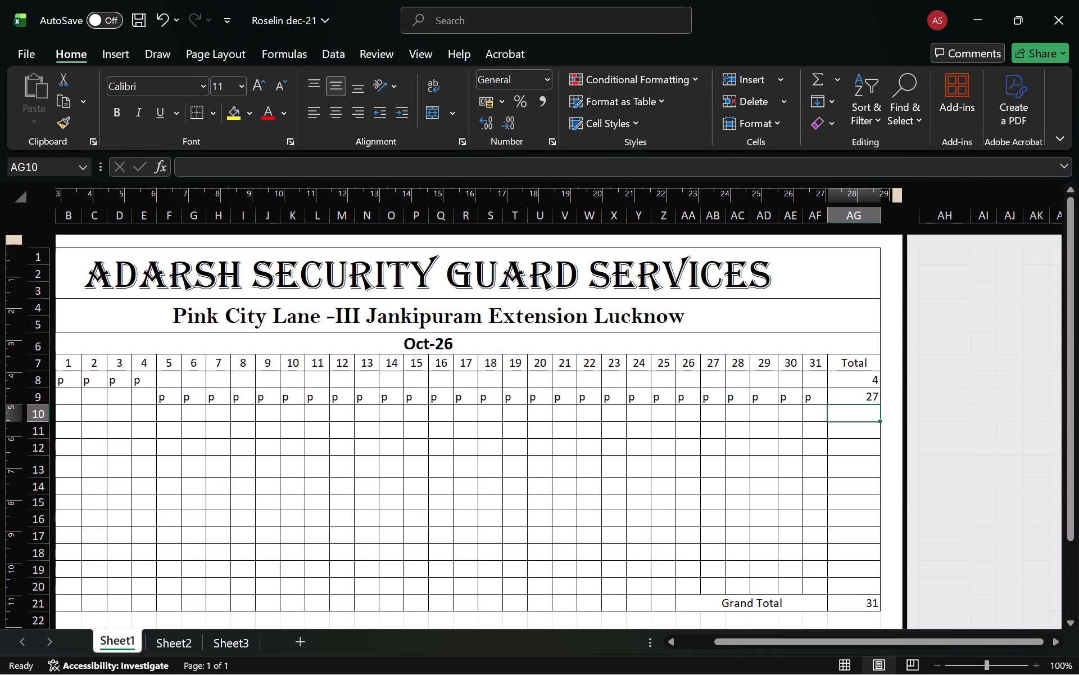
Save the Roselin dec-21 workbook as a new file named Pink City.
left_click(31, 50)
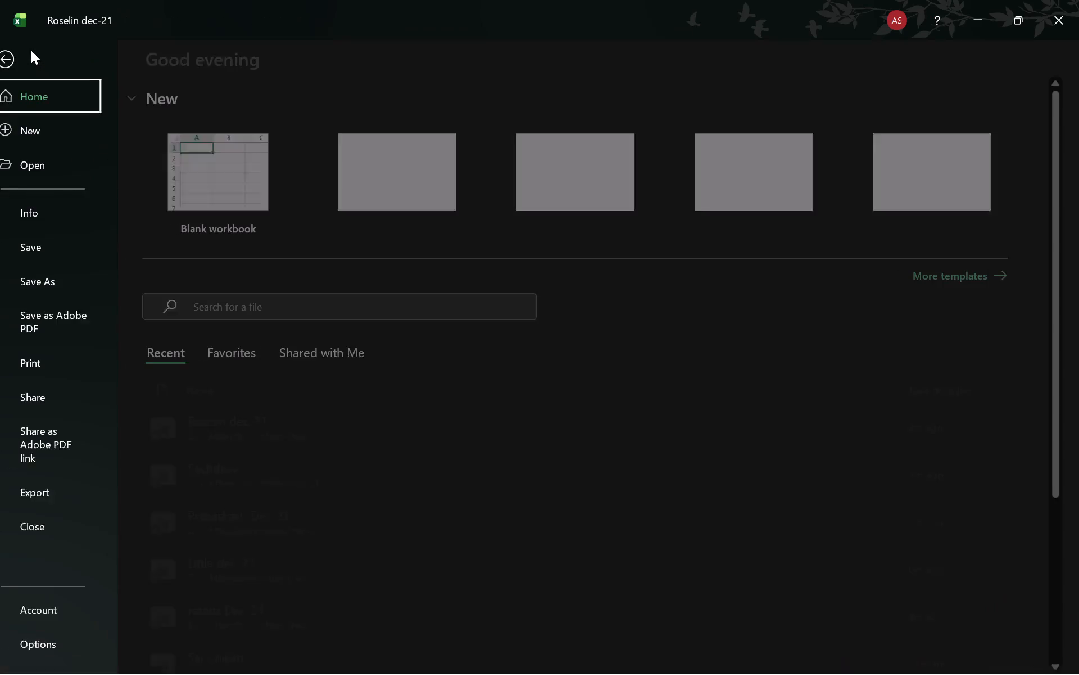
left_click(35, 291)
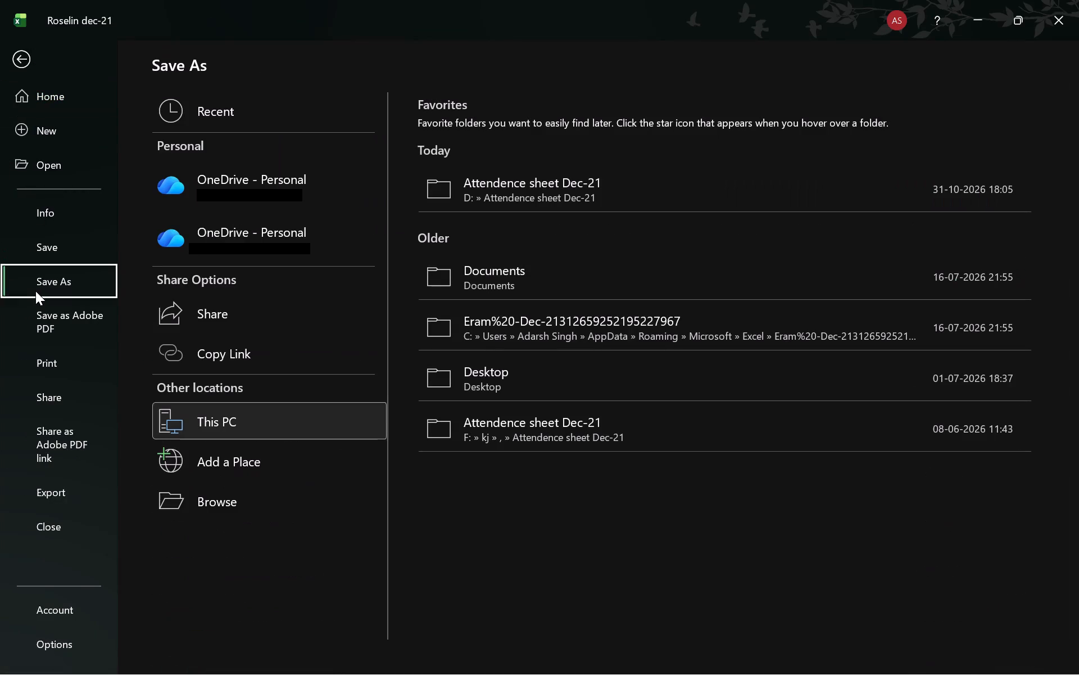
key("shift+p")
left_click(187, 494)
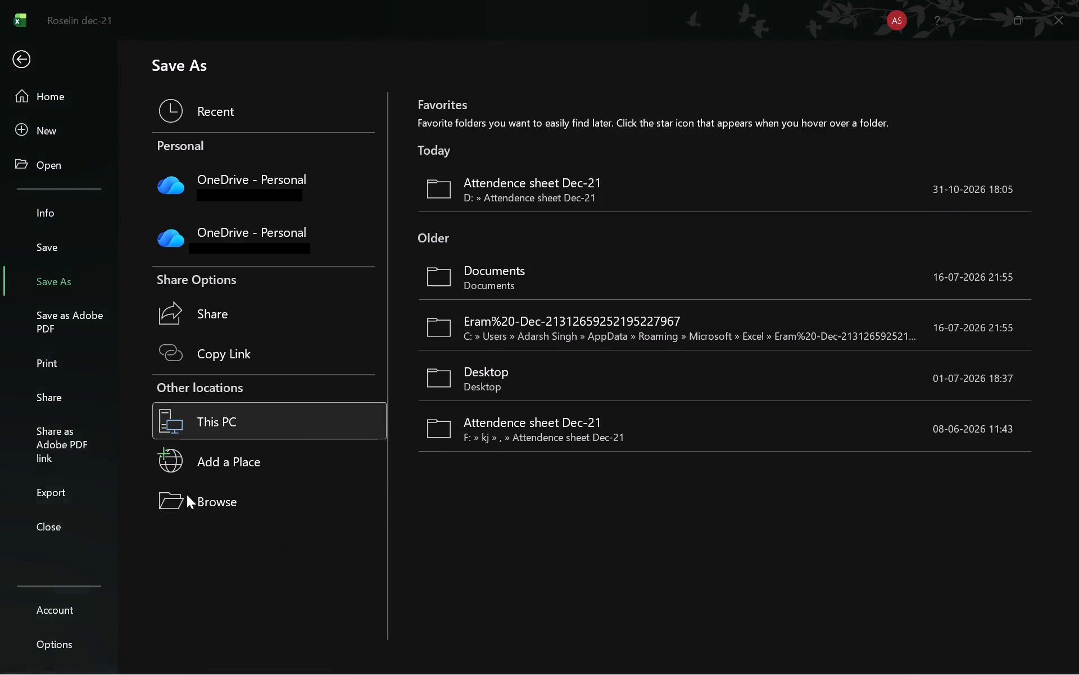
type("Pink City")
key("Return")
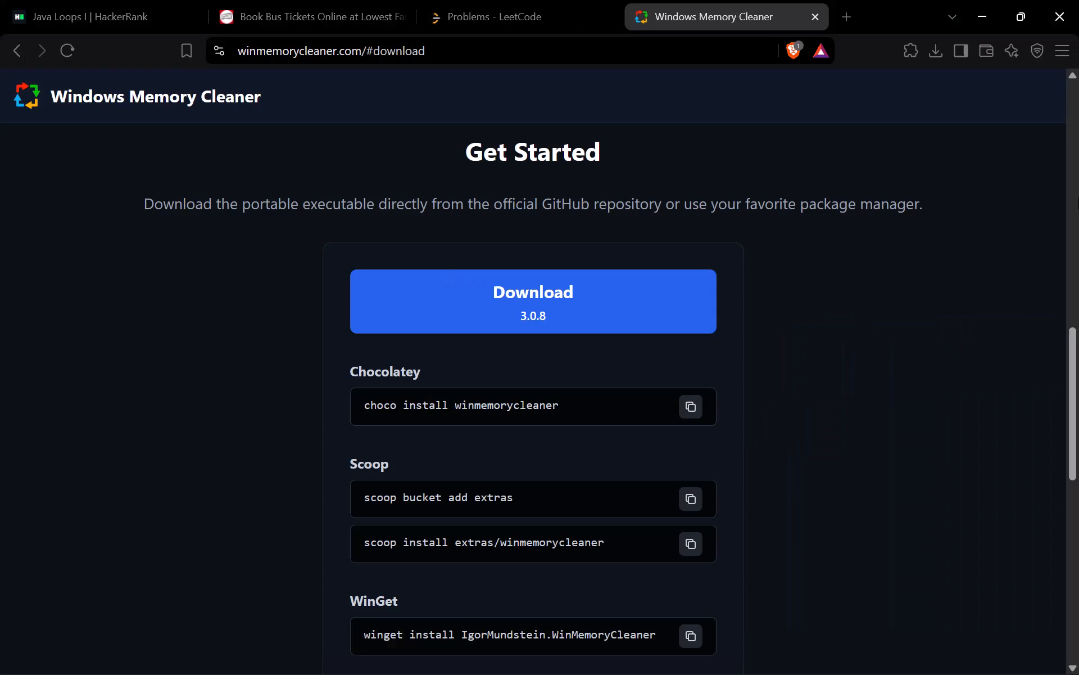
Switch to Brave and close the browser window with the Windows Memory Cleaner page.
left_click(1078, 0)
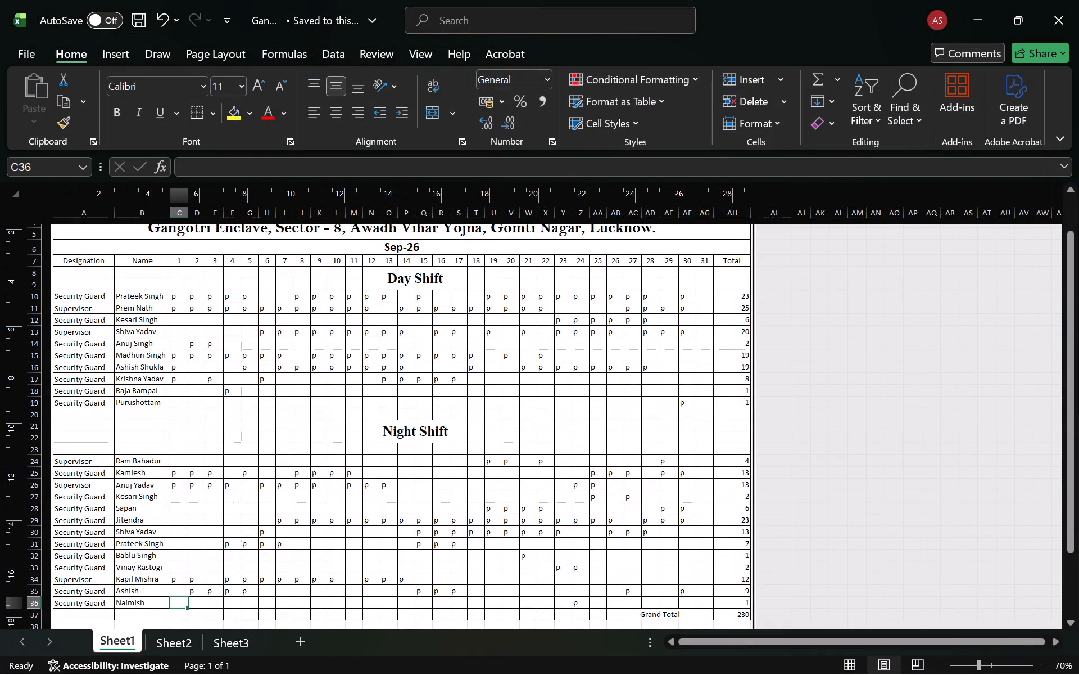
Open Task Manager.
key("super+x")
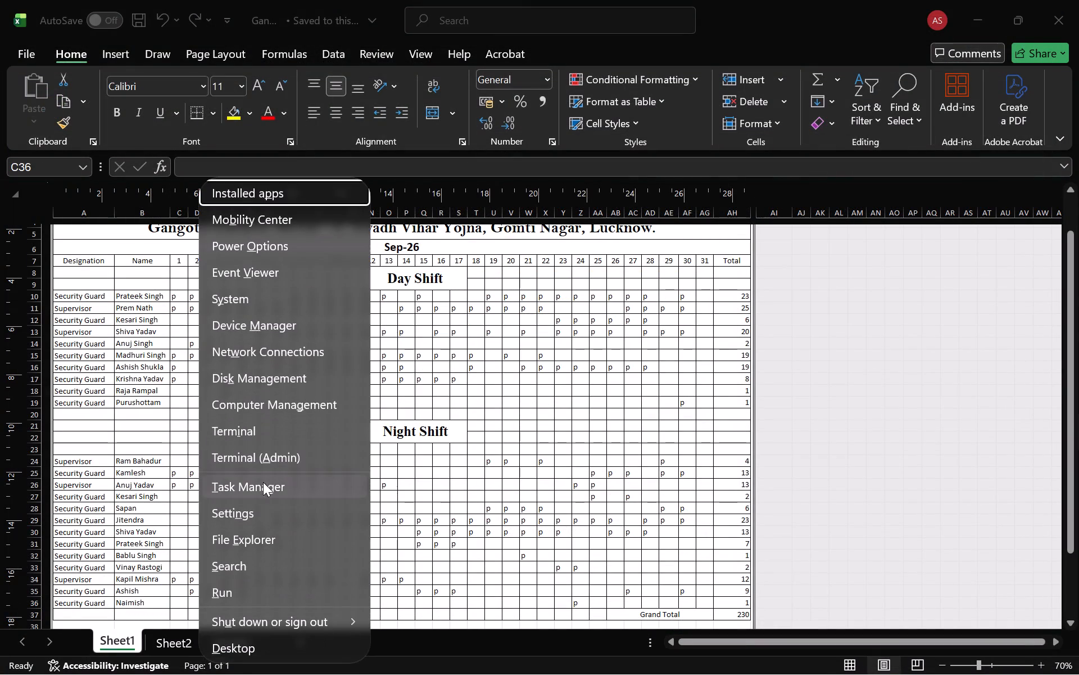
left_click(262, 484)
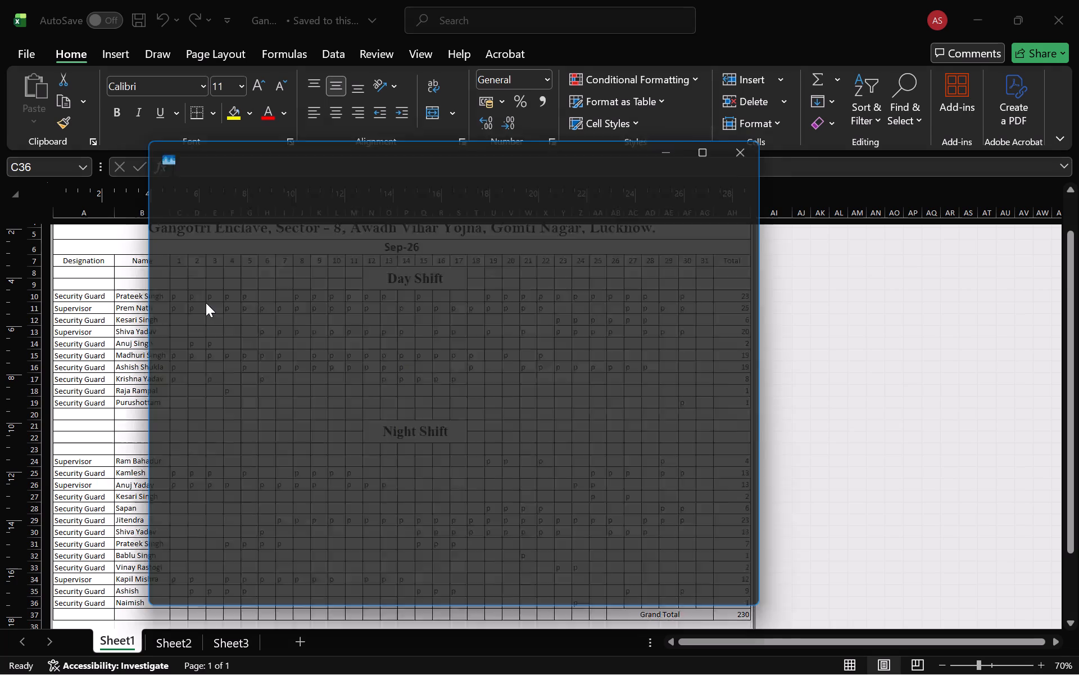
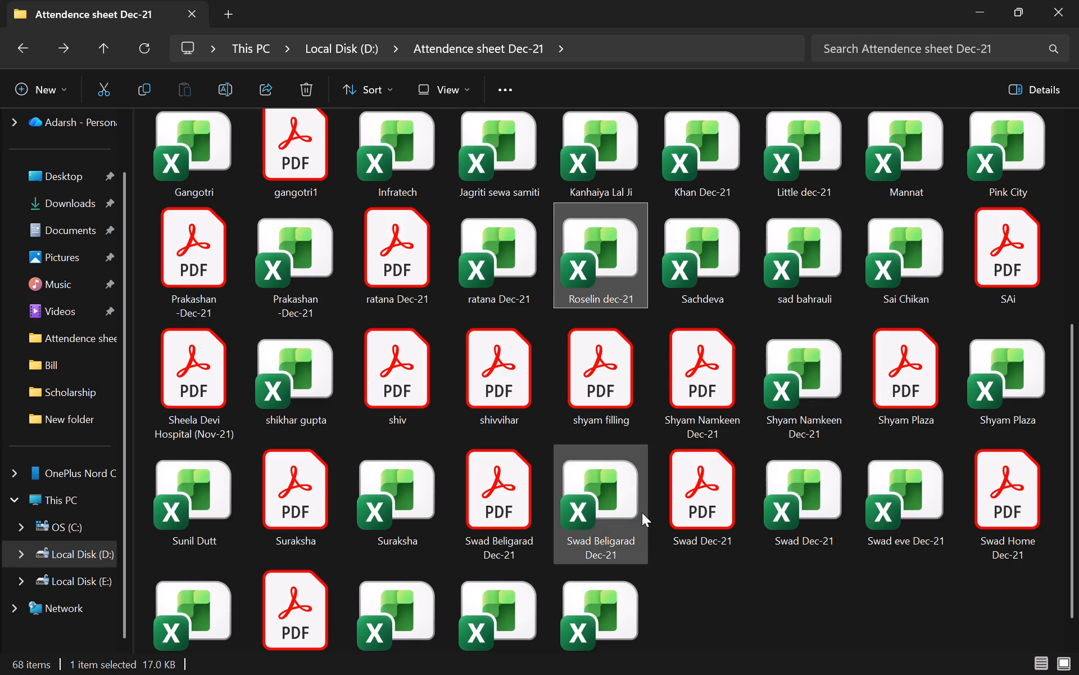
Open the Traders Dec-21 workbook to check it and close it again.
scroll(642, 512, "up", 11)
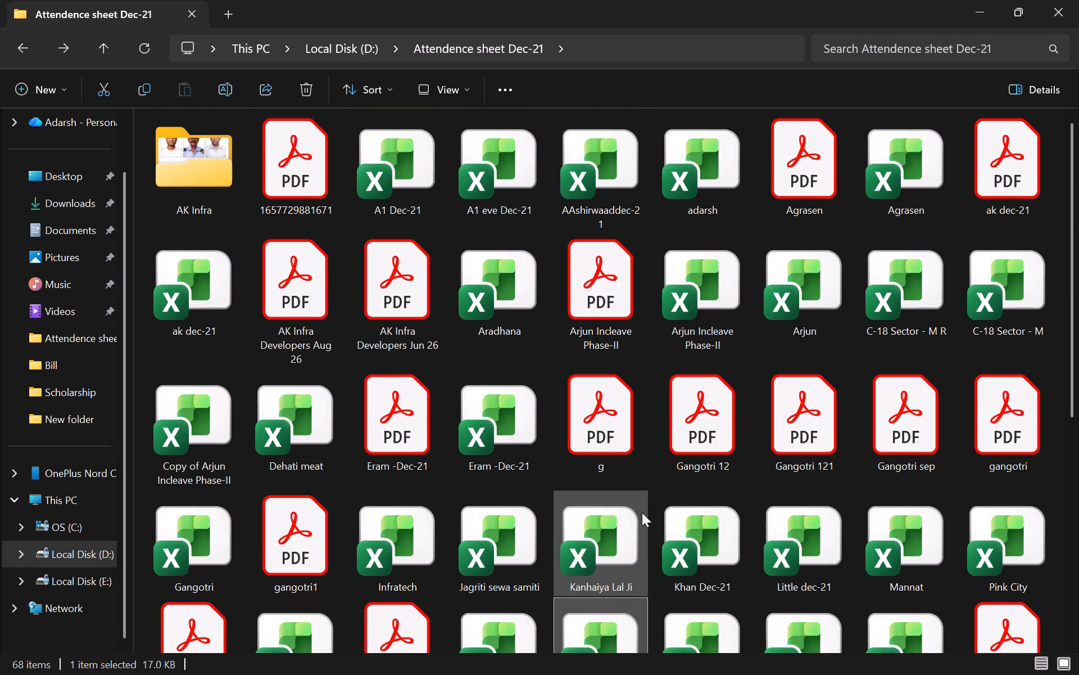
scroll(637, 516, "down", 3)
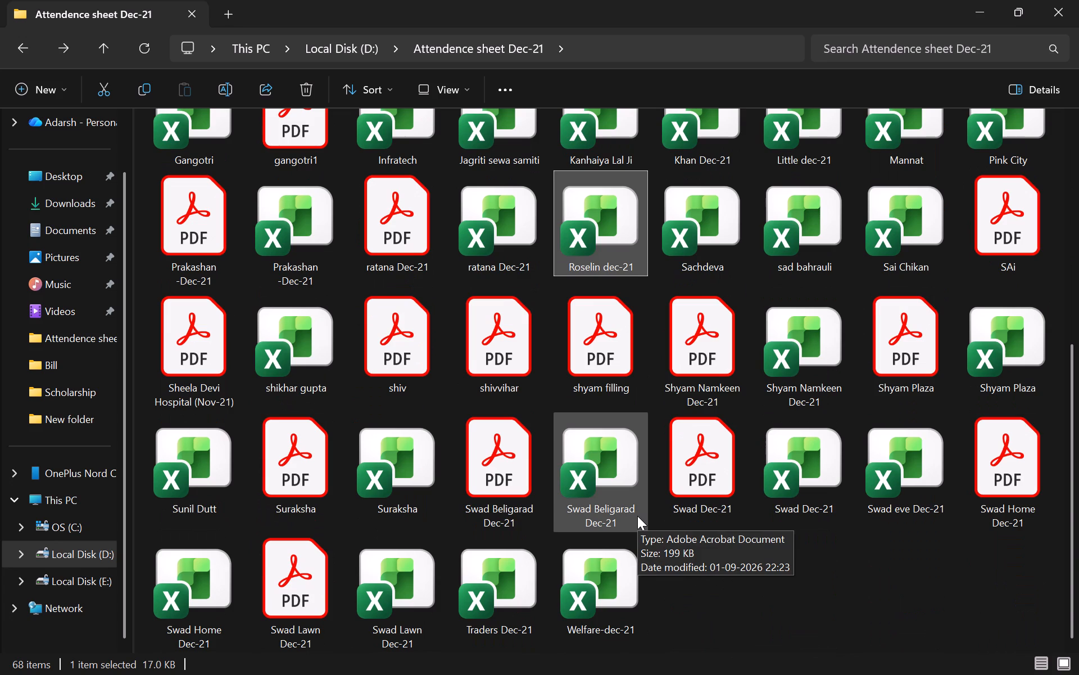
double_click(530, 554)
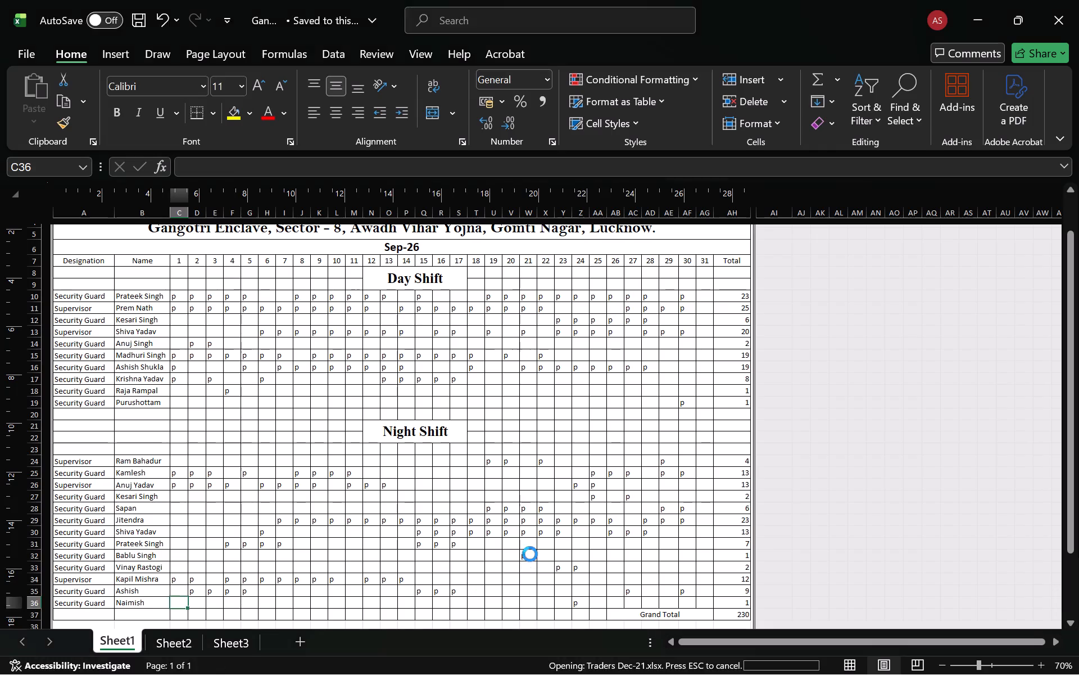
left_click(1078, 0)
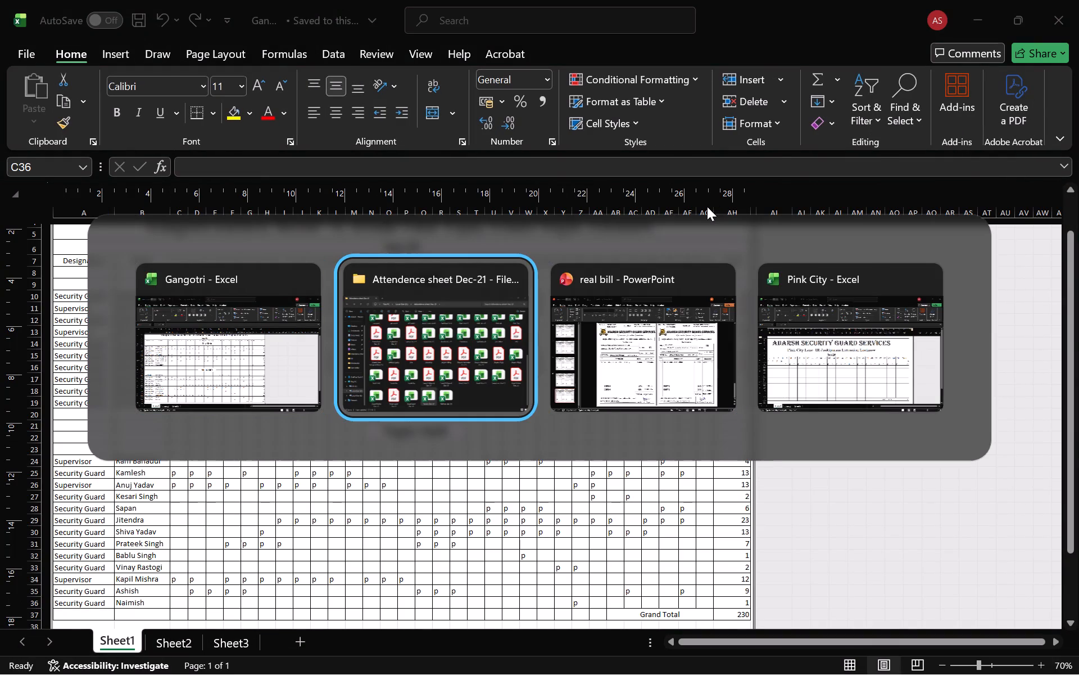
Open the Kanhaiya workbook from the attendance folder to check it and close it again.
scroll(691, 208, "up", 3)
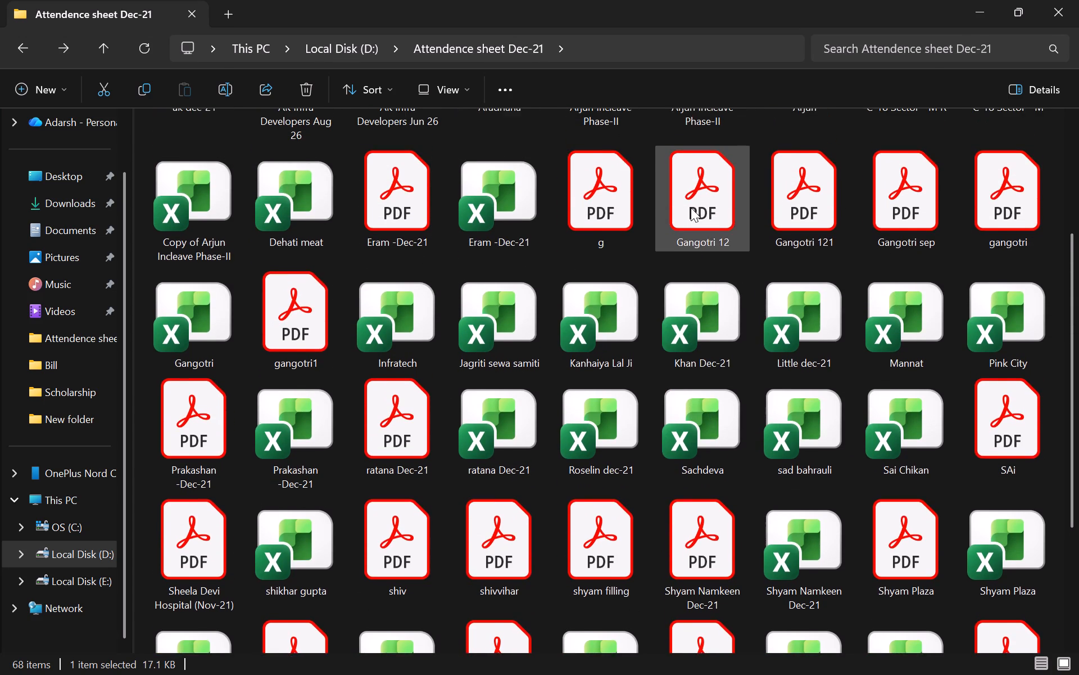
scroll(691, 208, "up", 1)
double_click(592, 304)
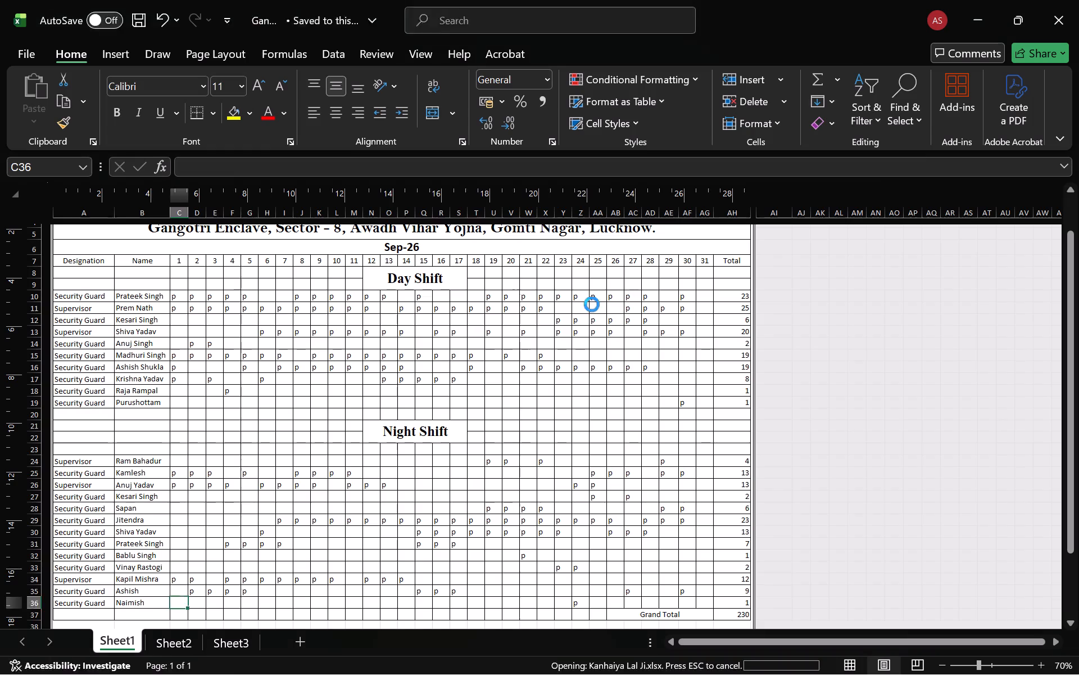
left_click(1077, 8)
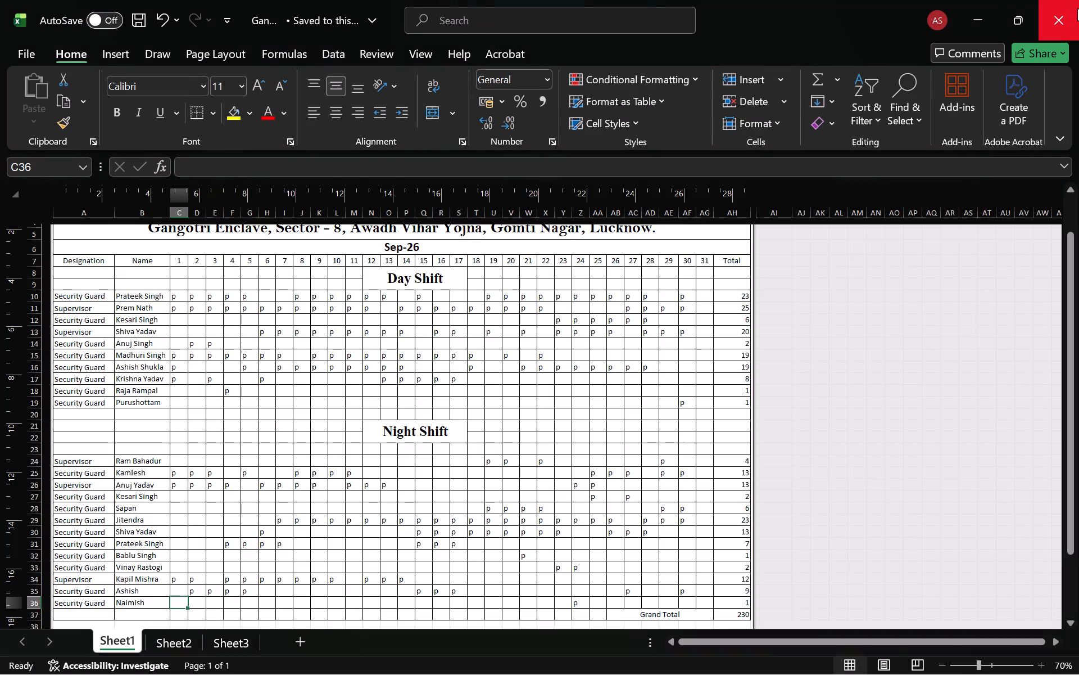
scroll(783, 214, "right", 8)
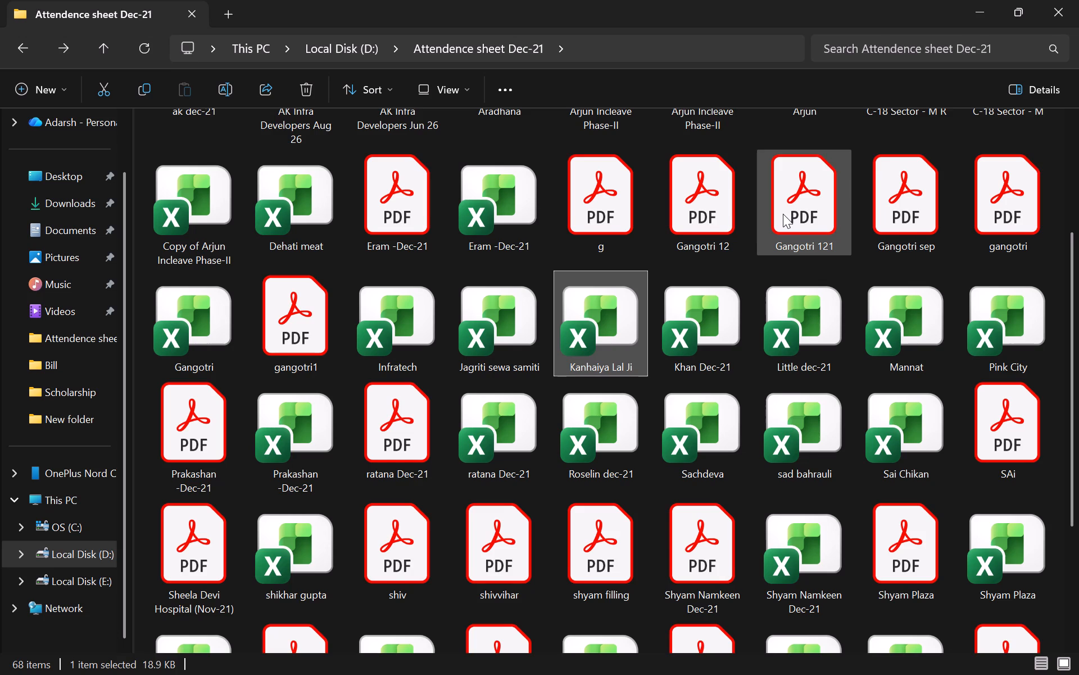
Open the Dehati meat workbook from the Attendence sheet Dec-21 folder.
scroll(783, 214, "up", 3)
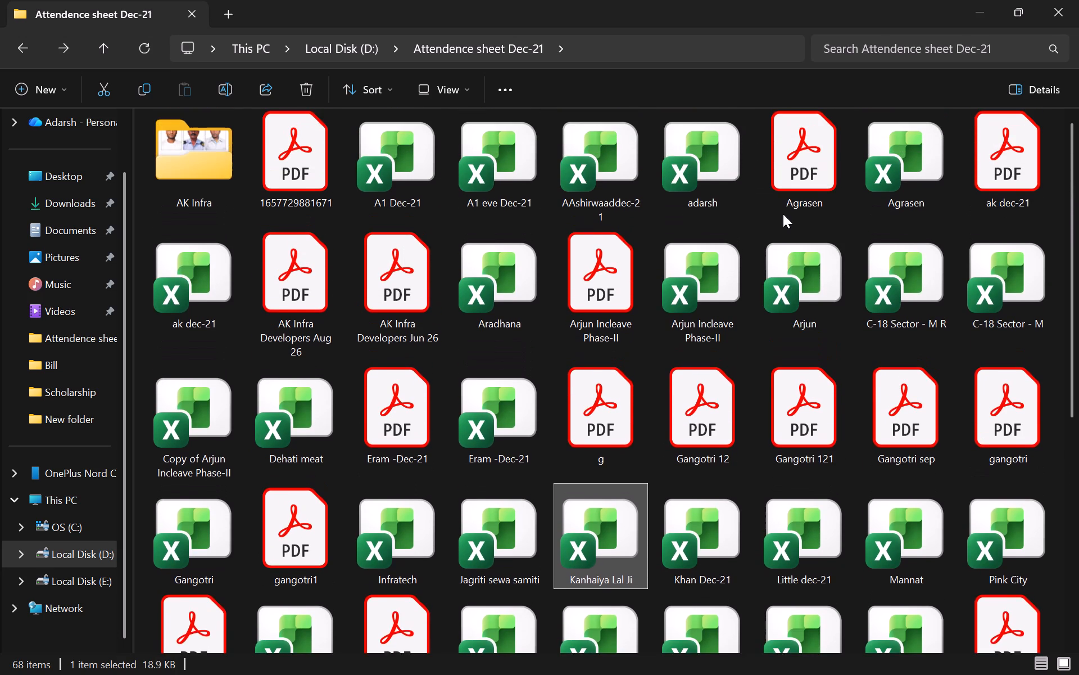
scroll(783, 214, "up", 1)
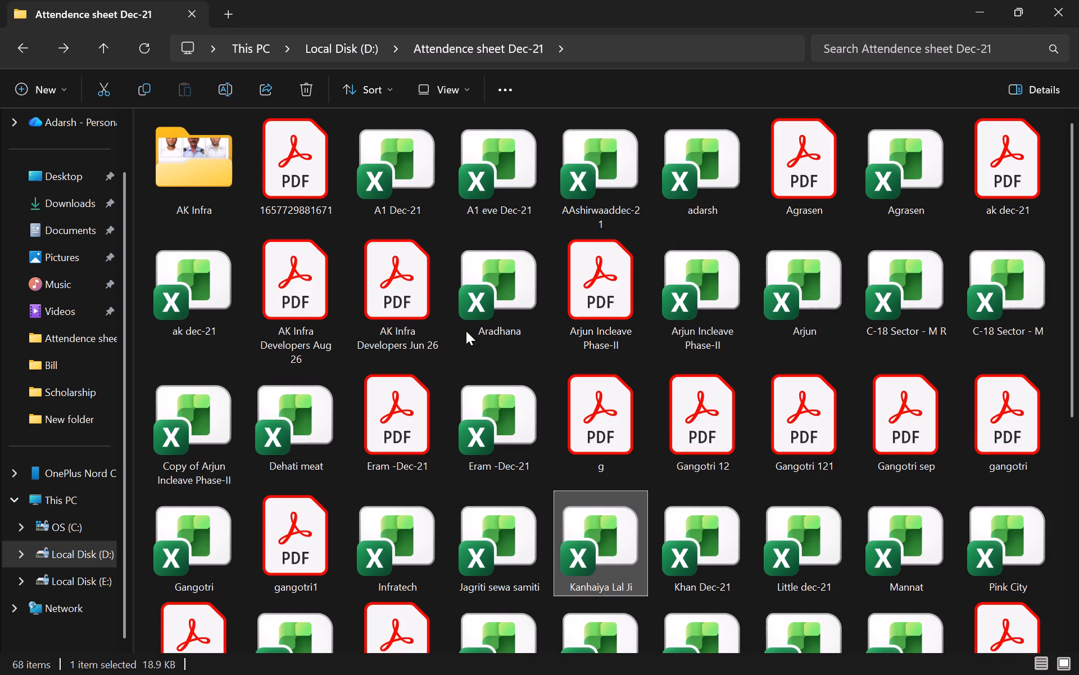
double_click(319, 419)
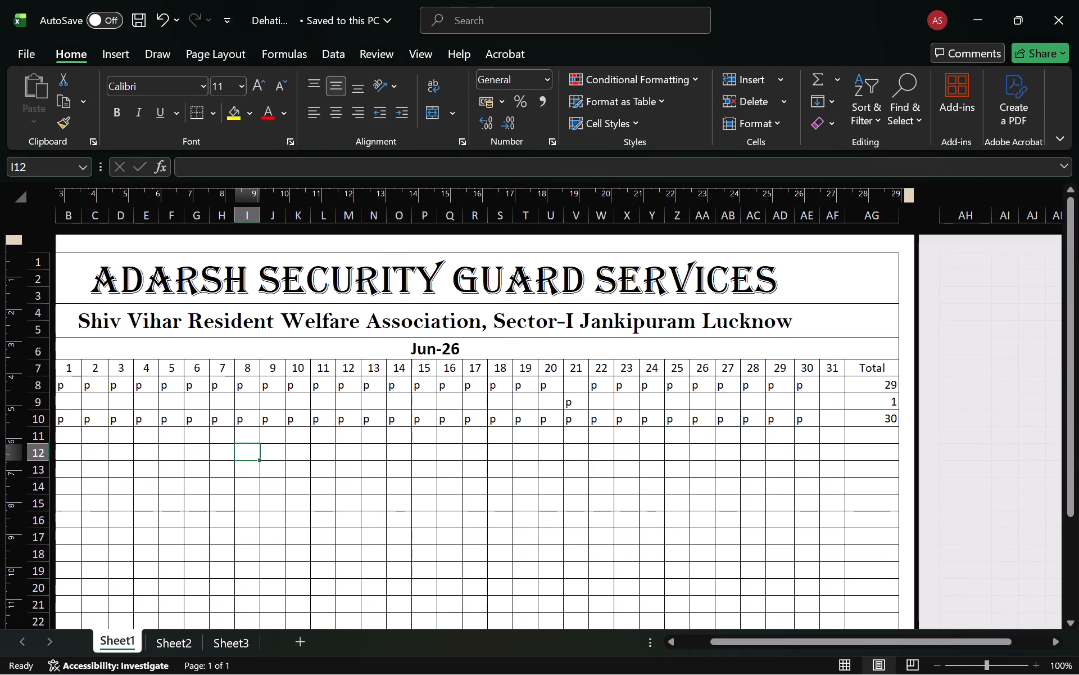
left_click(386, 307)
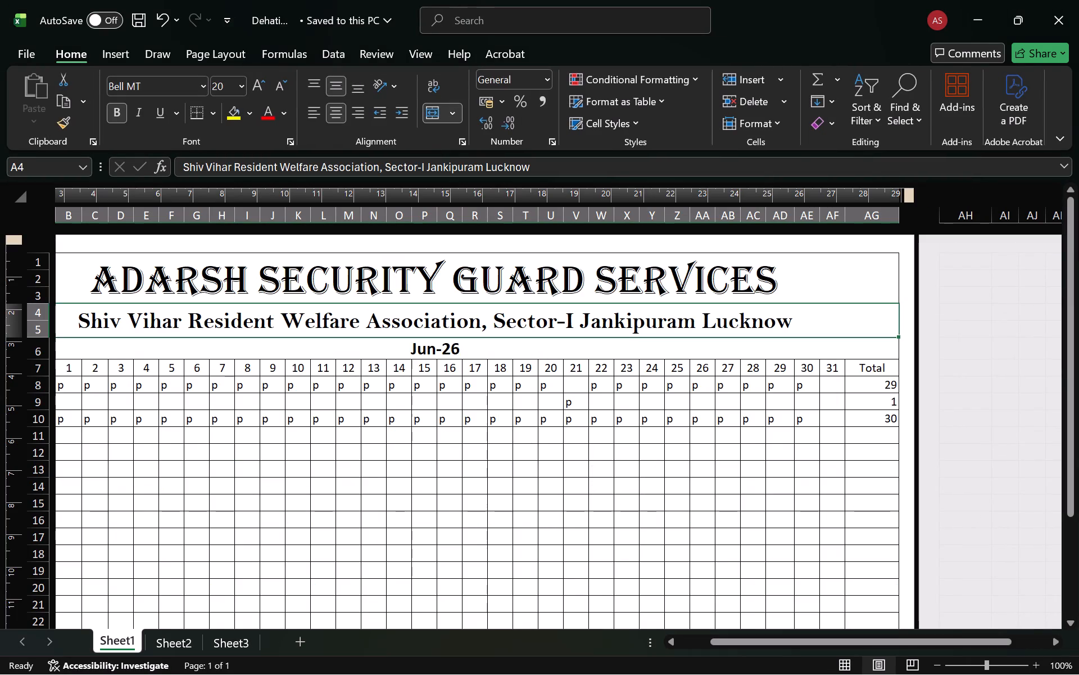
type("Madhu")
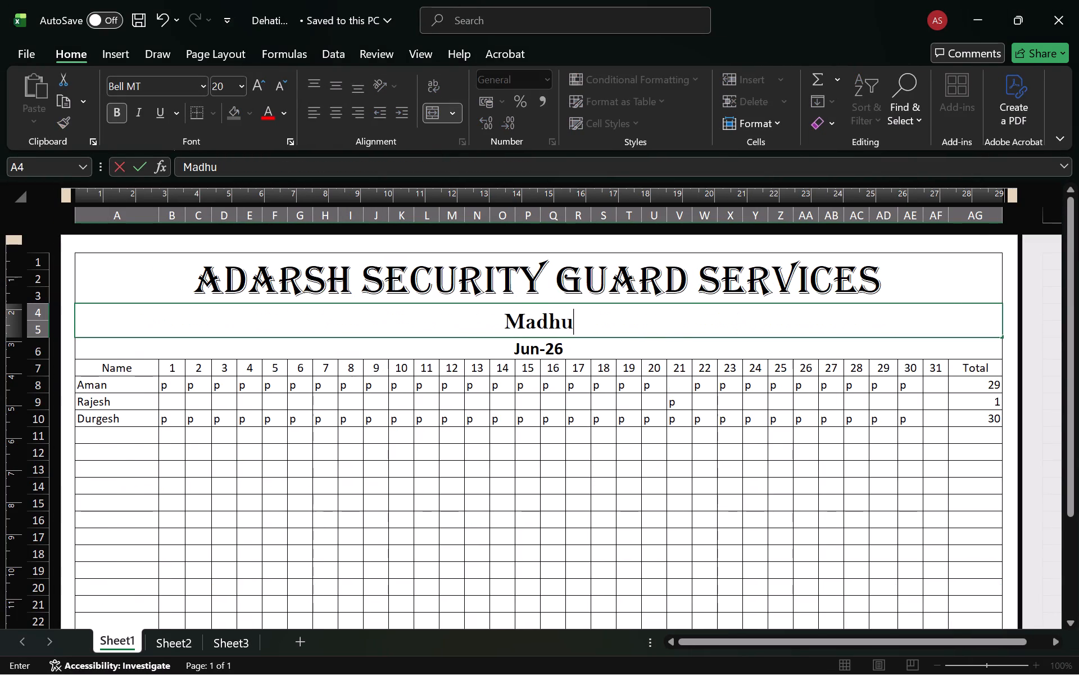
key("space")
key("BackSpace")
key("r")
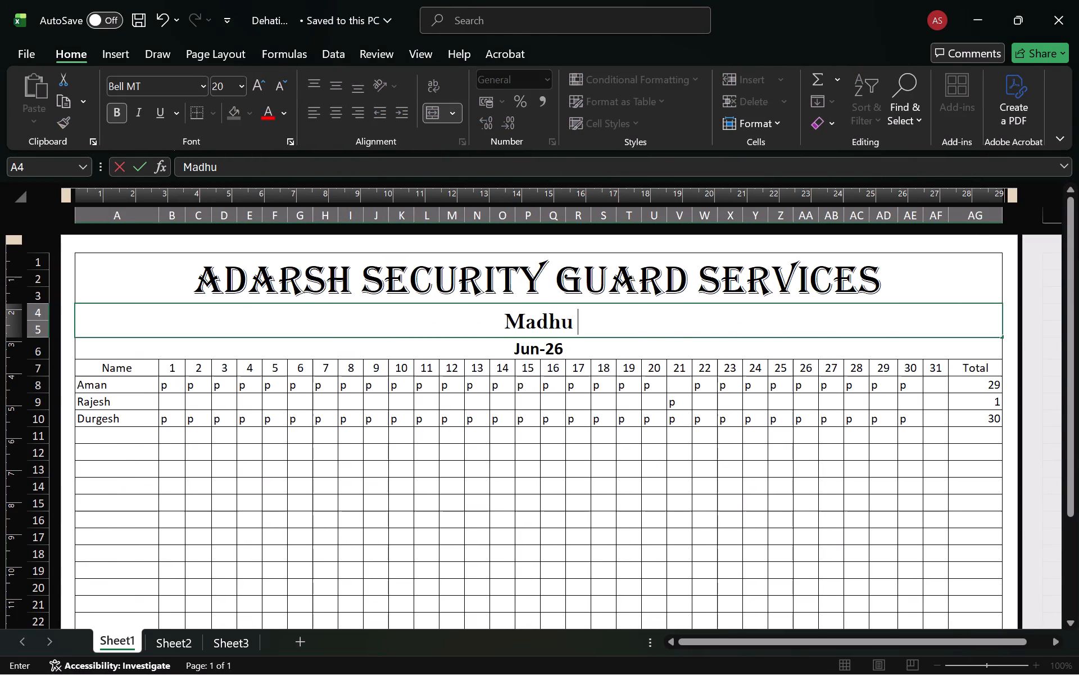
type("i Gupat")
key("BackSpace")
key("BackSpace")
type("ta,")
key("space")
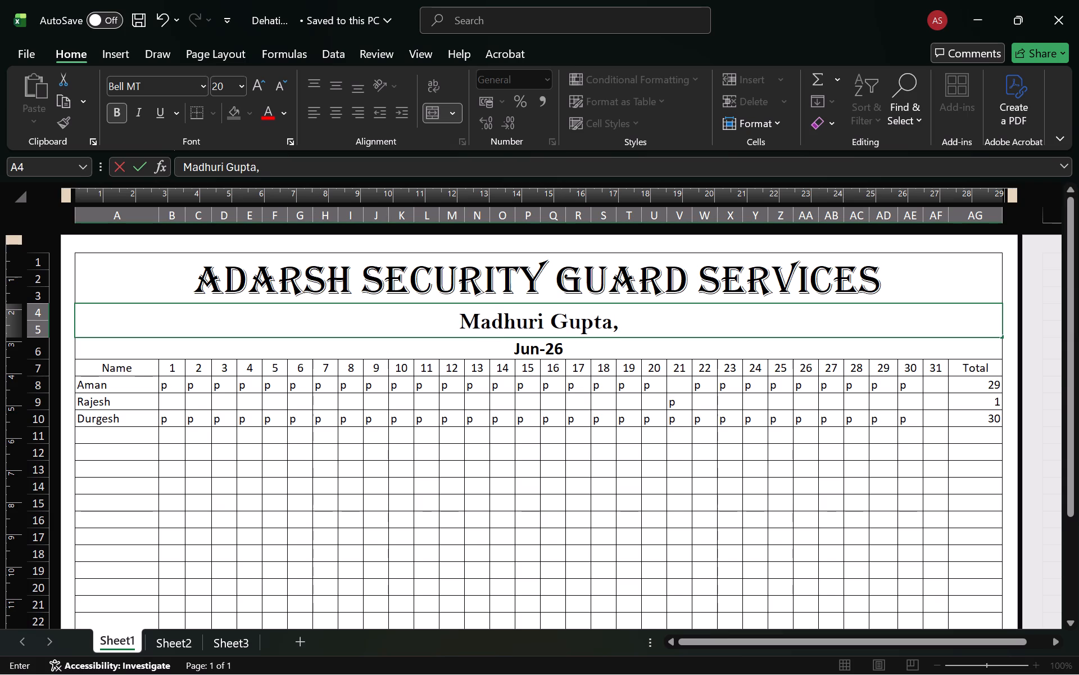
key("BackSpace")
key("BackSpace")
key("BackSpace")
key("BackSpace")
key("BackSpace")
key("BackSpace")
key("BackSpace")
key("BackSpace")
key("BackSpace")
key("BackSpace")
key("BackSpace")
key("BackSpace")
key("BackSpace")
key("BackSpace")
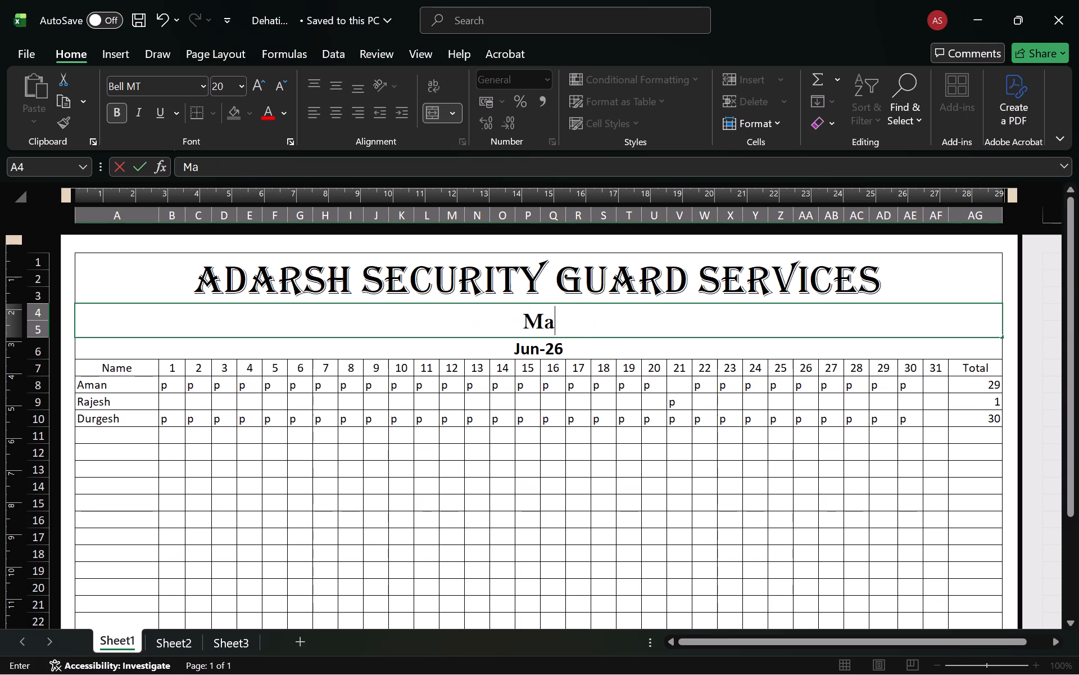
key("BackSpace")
Replace the client line in merged cell A4 with "Respected Ma'am, Mrs." followed by the client's full name and address.
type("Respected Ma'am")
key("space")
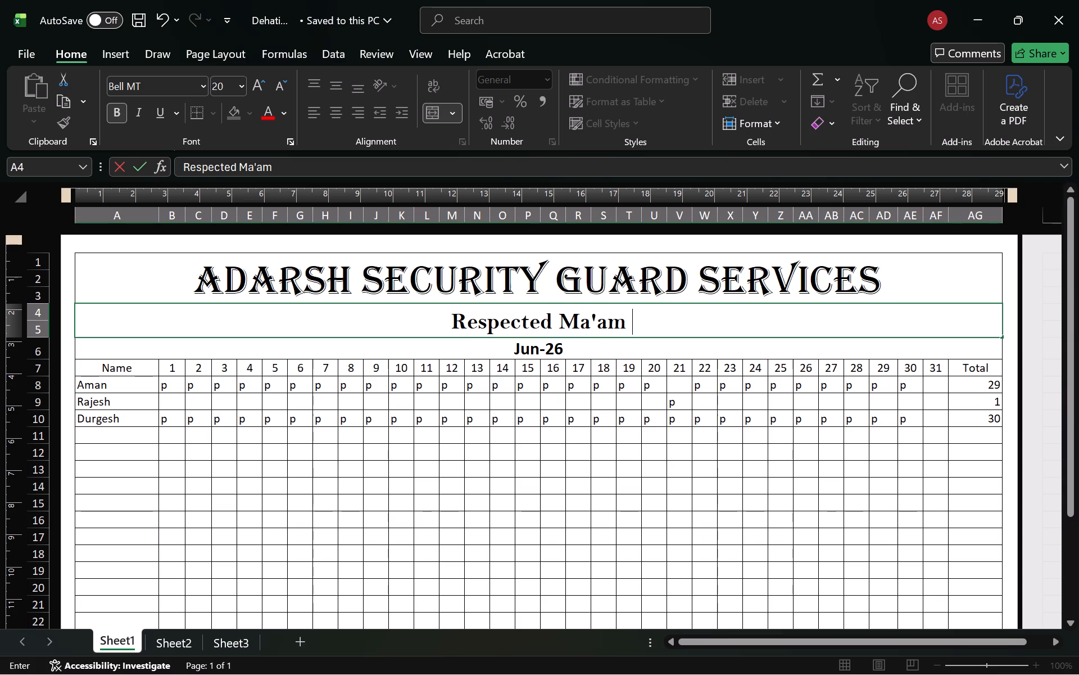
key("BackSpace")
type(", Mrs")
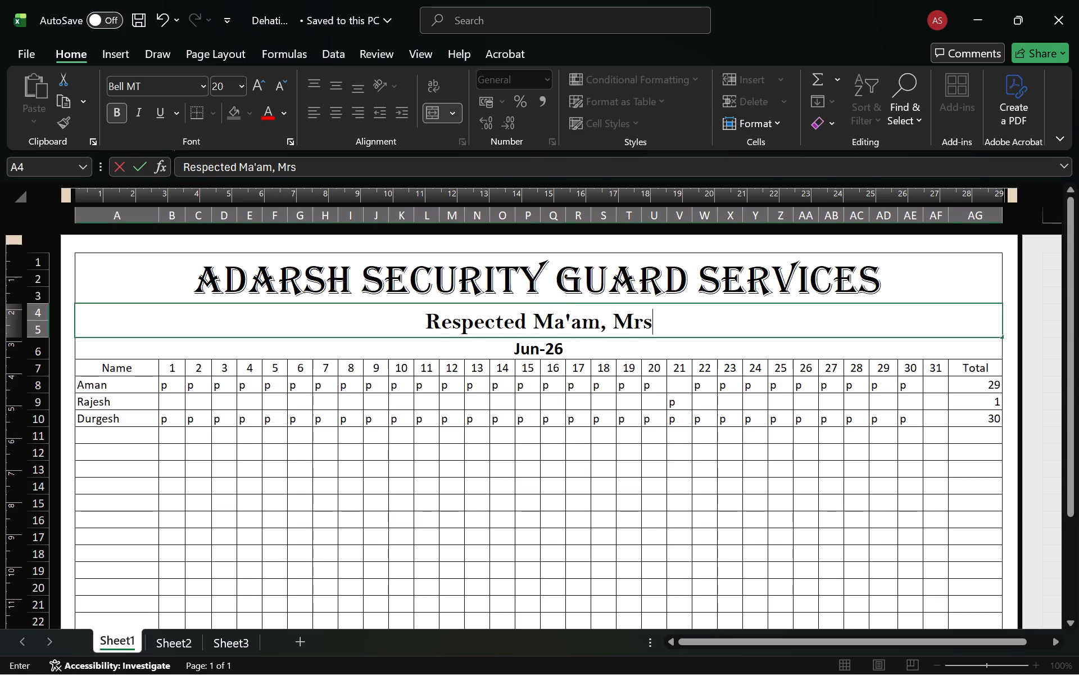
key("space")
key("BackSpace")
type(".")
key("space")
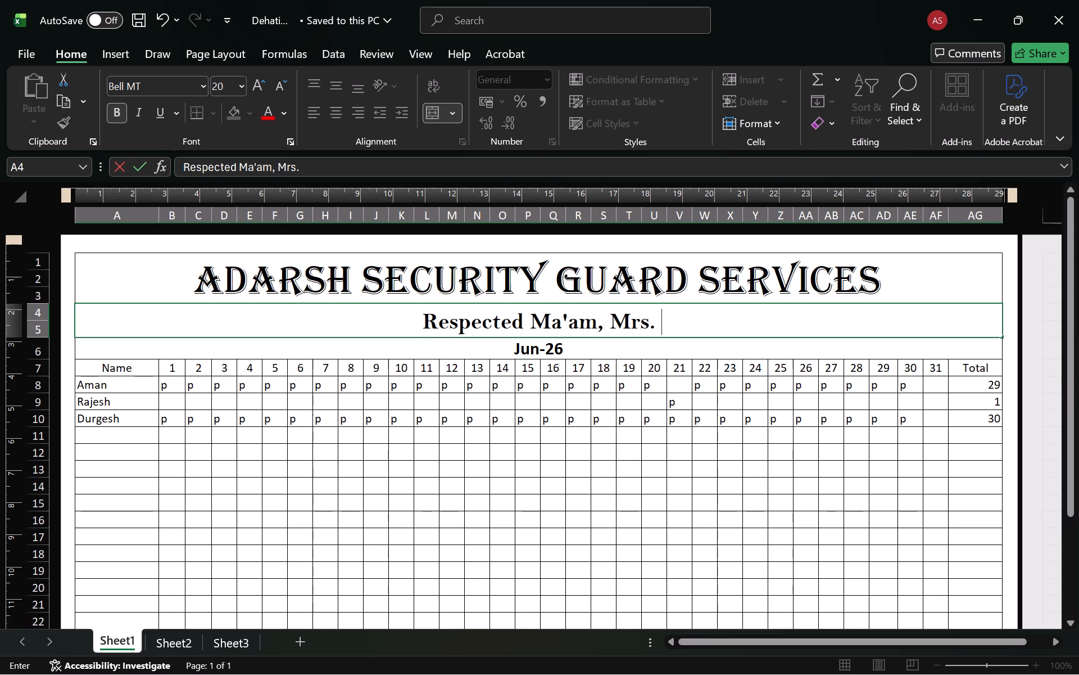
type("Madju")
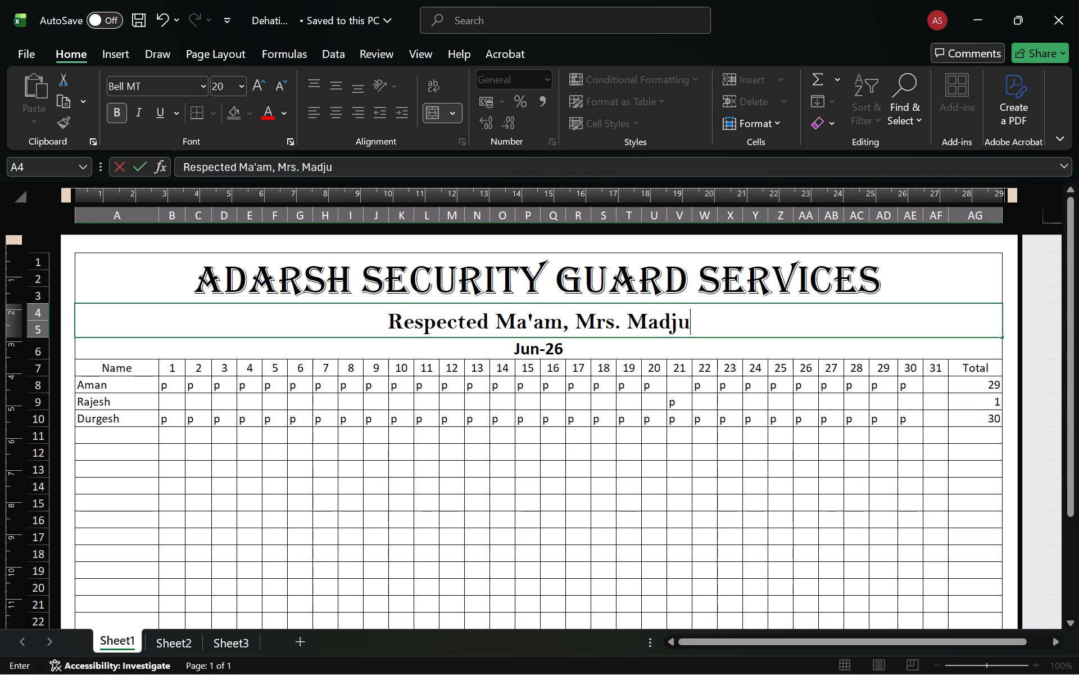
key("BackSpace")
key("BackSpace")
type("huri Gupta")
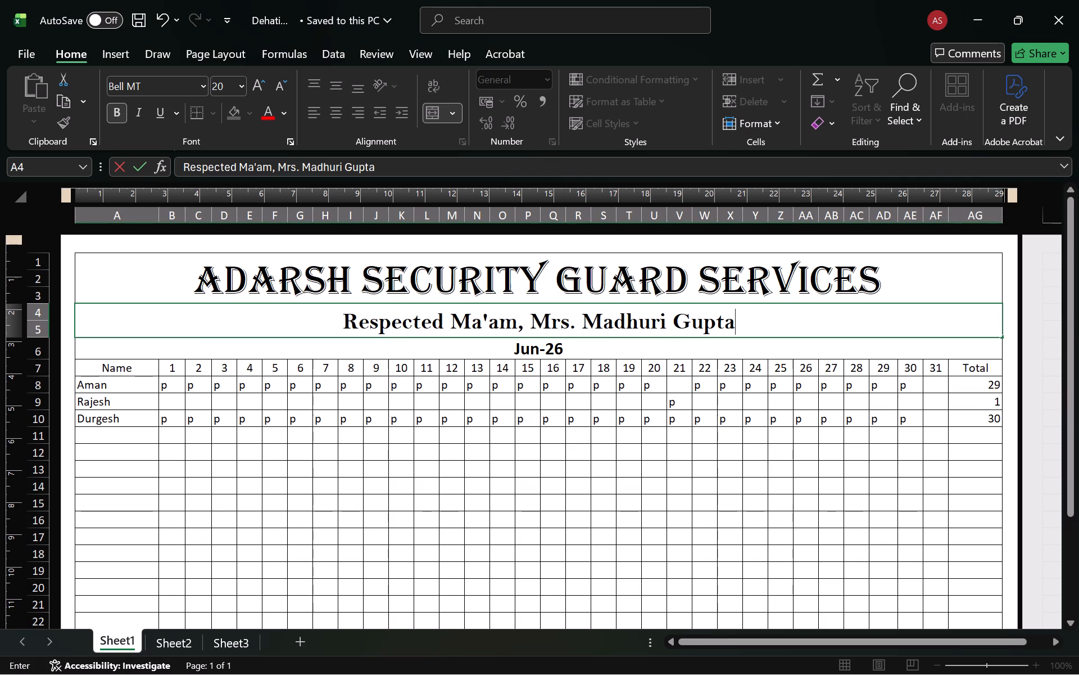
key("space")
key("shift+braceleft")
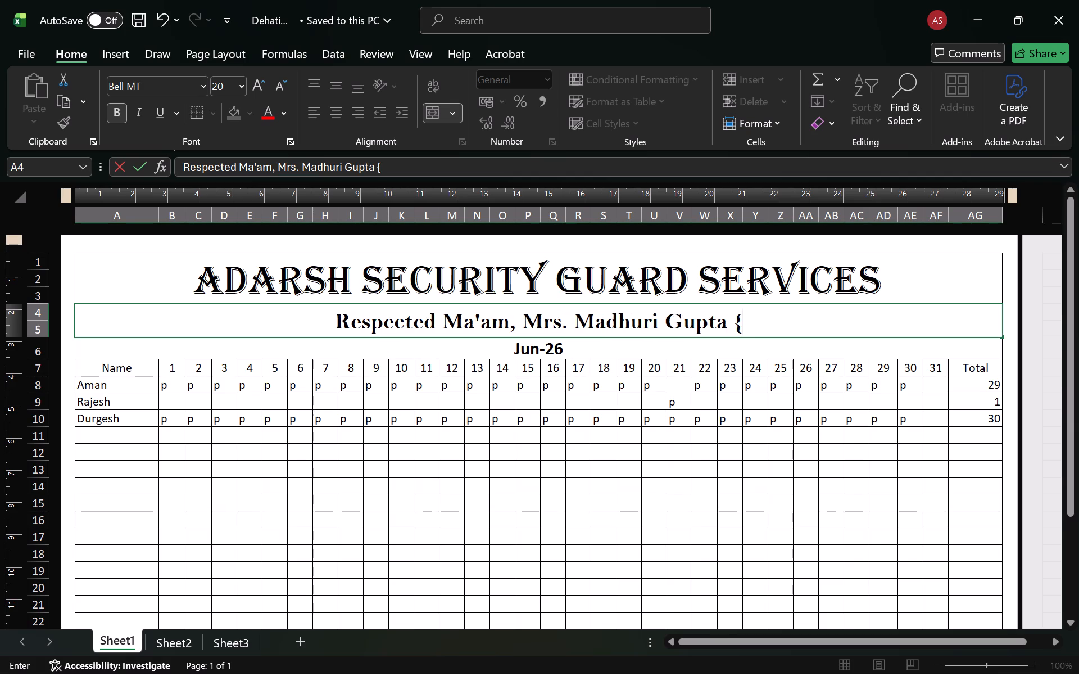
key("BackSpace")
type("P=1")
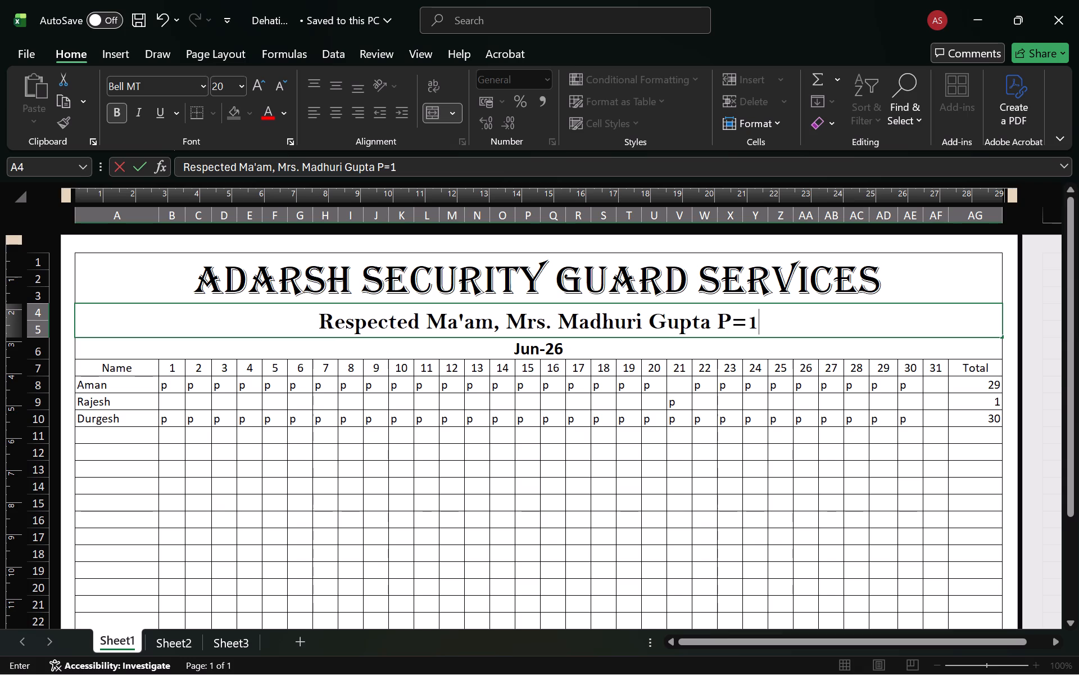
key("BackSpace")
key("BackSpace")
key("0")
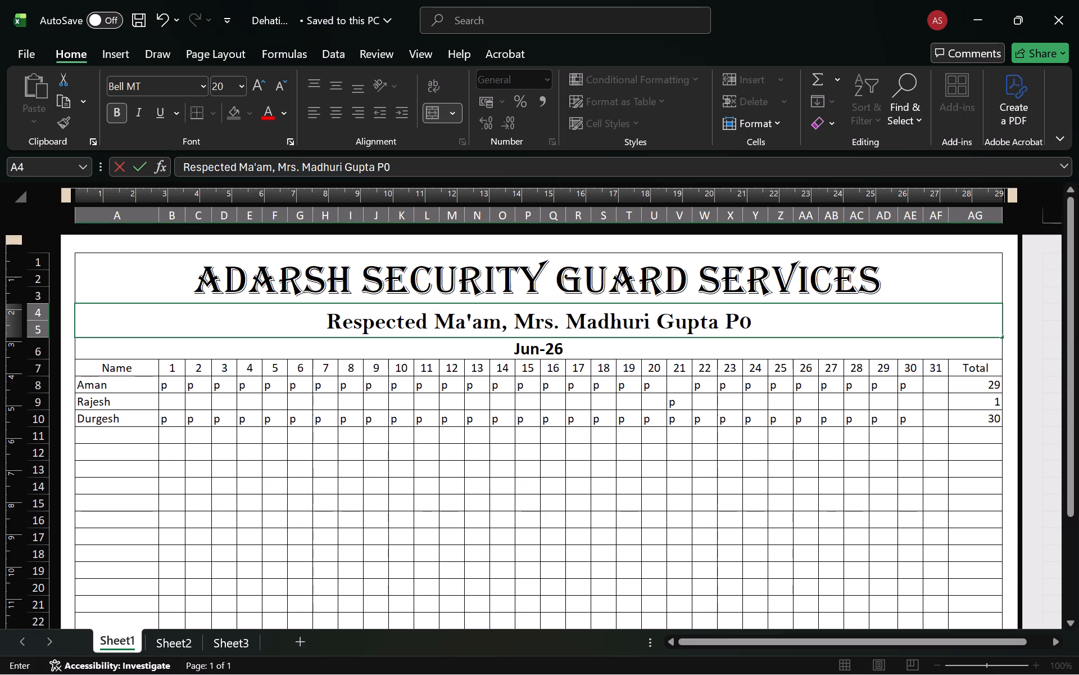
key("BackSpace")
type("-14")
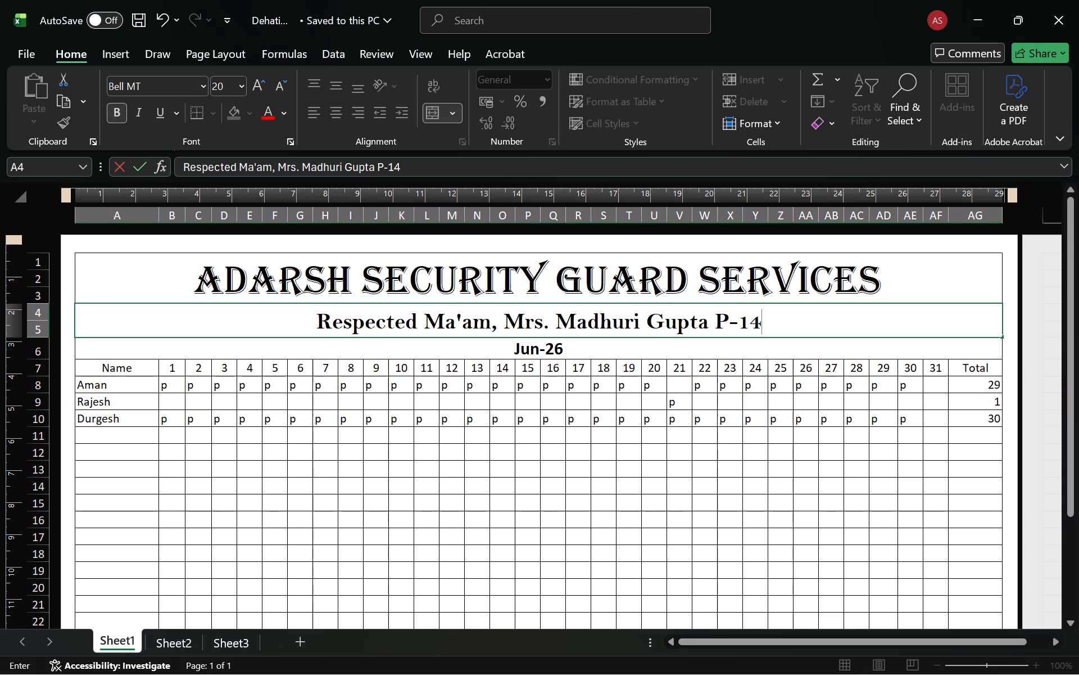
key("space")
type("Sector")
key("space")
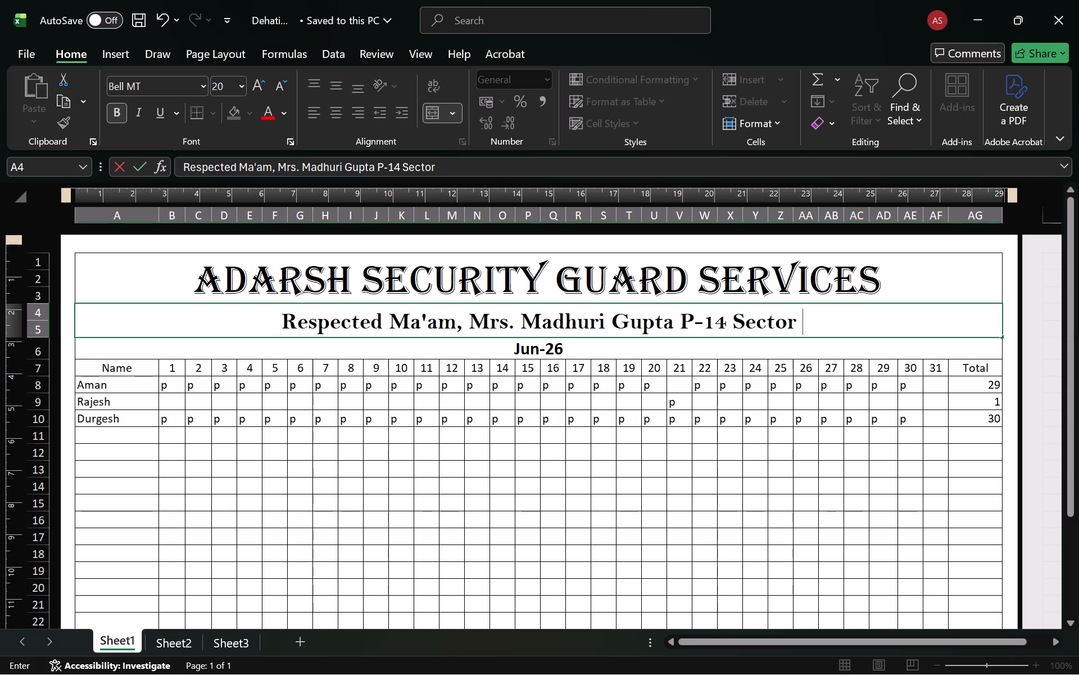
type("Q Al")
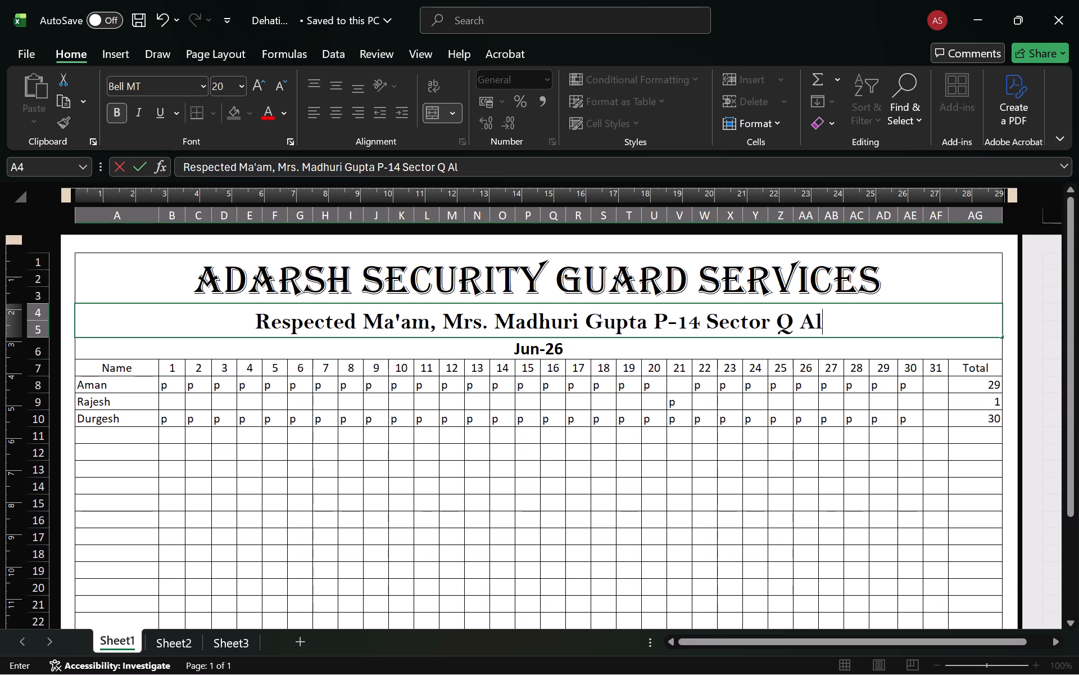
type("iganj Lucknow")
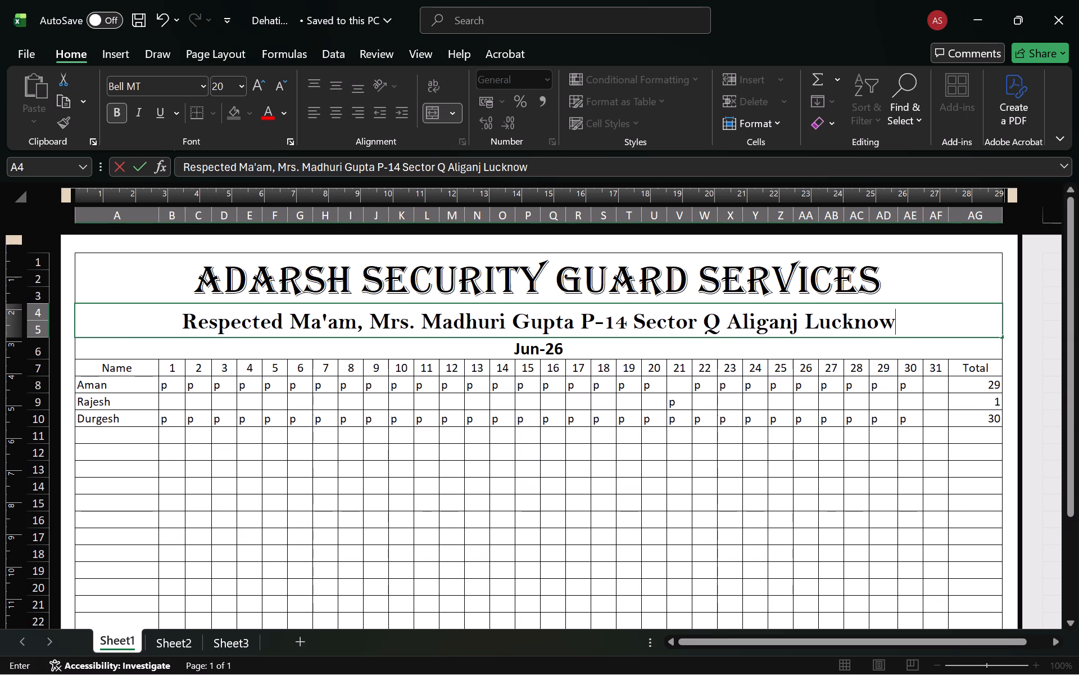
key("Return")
Set the sheet's month to Oct-26.
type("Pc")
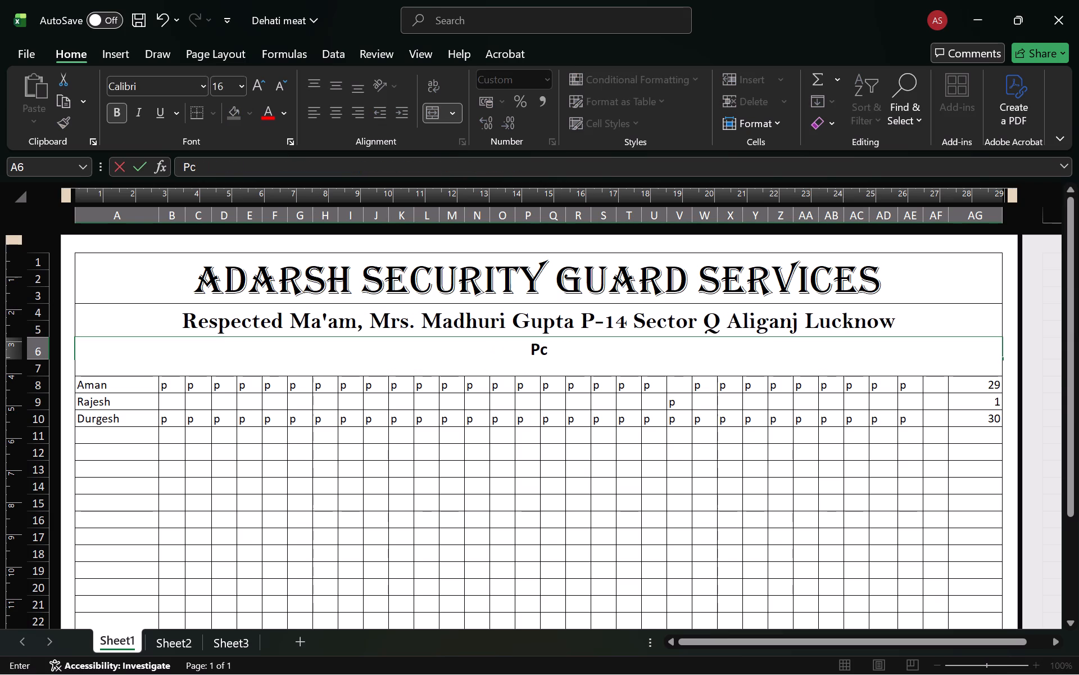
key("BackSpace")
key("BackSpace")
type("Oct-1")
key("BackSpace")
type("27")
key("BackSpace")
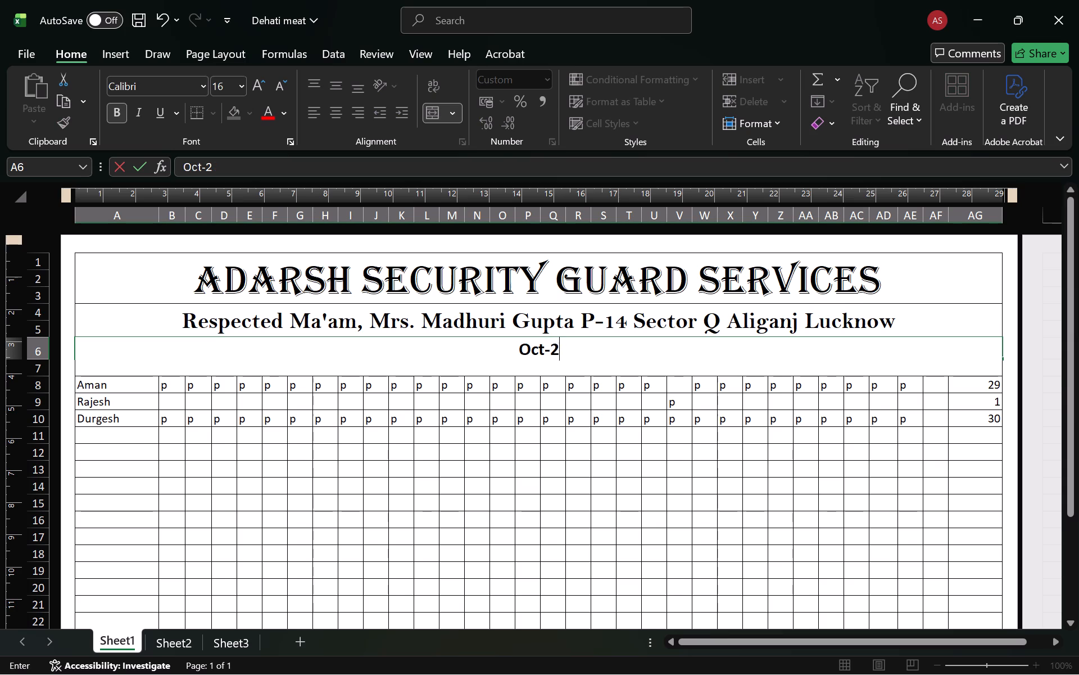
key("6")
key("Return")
Change the first guard's name in row 8 to Rajendra.
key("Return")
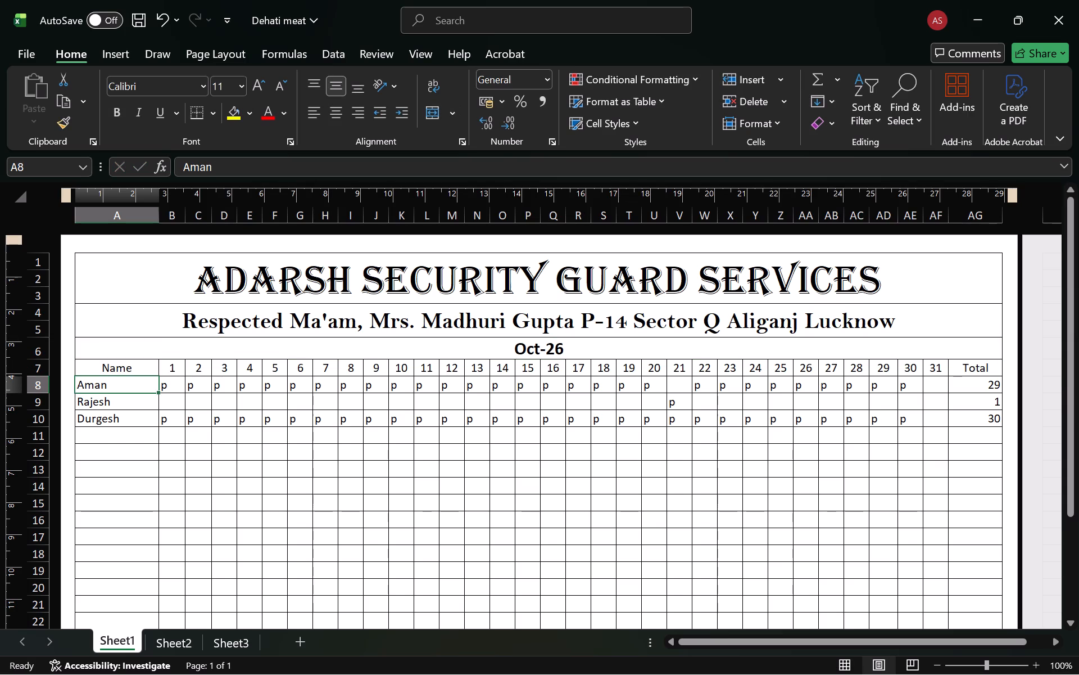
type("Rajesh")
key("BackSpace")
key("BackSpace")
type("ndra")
Insert (Home) after the house number in the client heading.
left_click(386, 307)
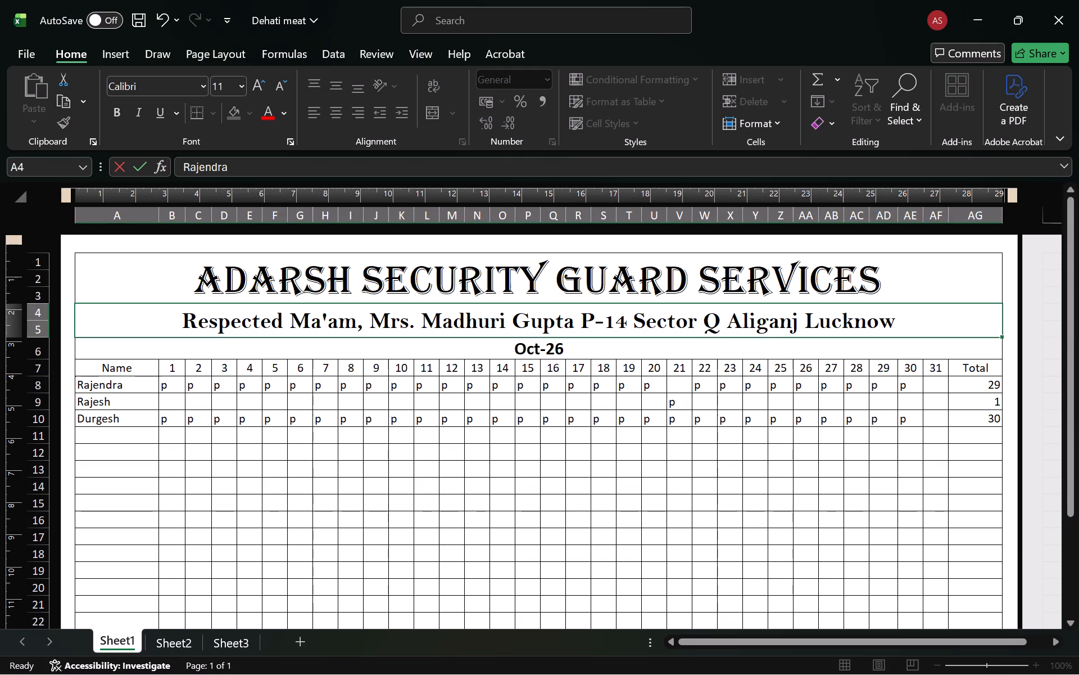
left_click(398, 169)
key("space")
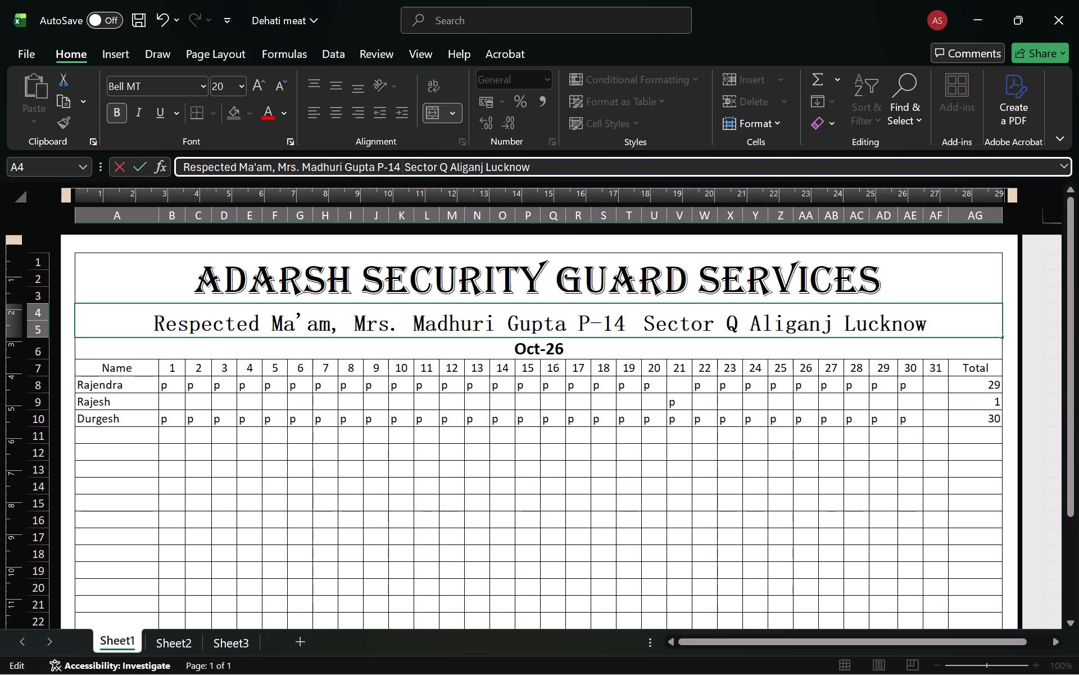
key("shift+parenleft")
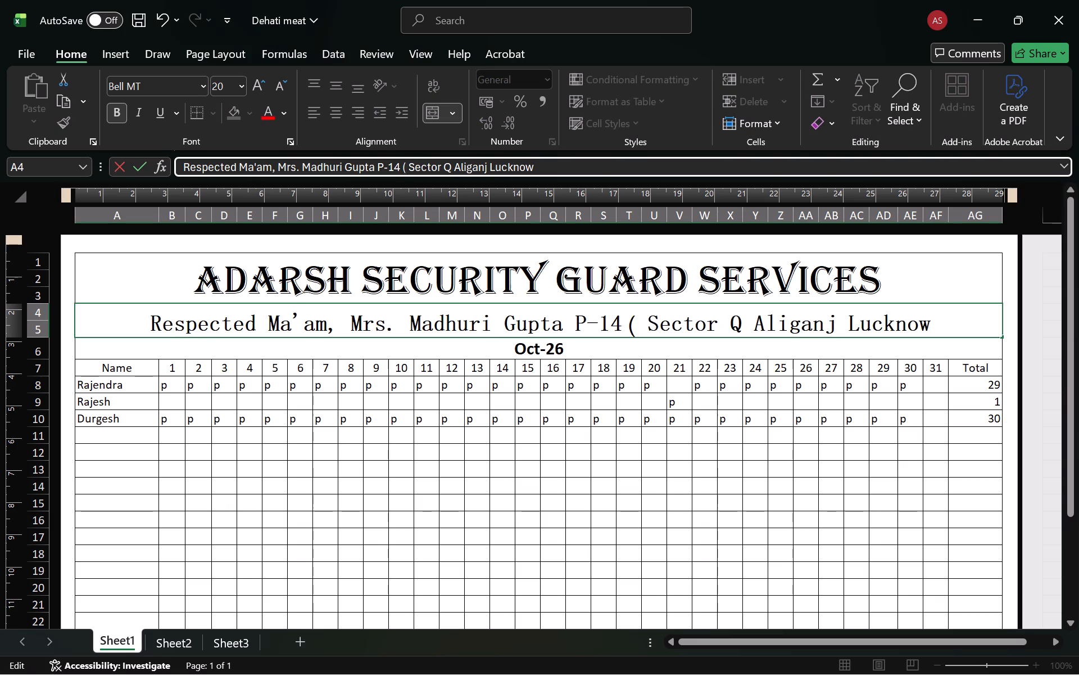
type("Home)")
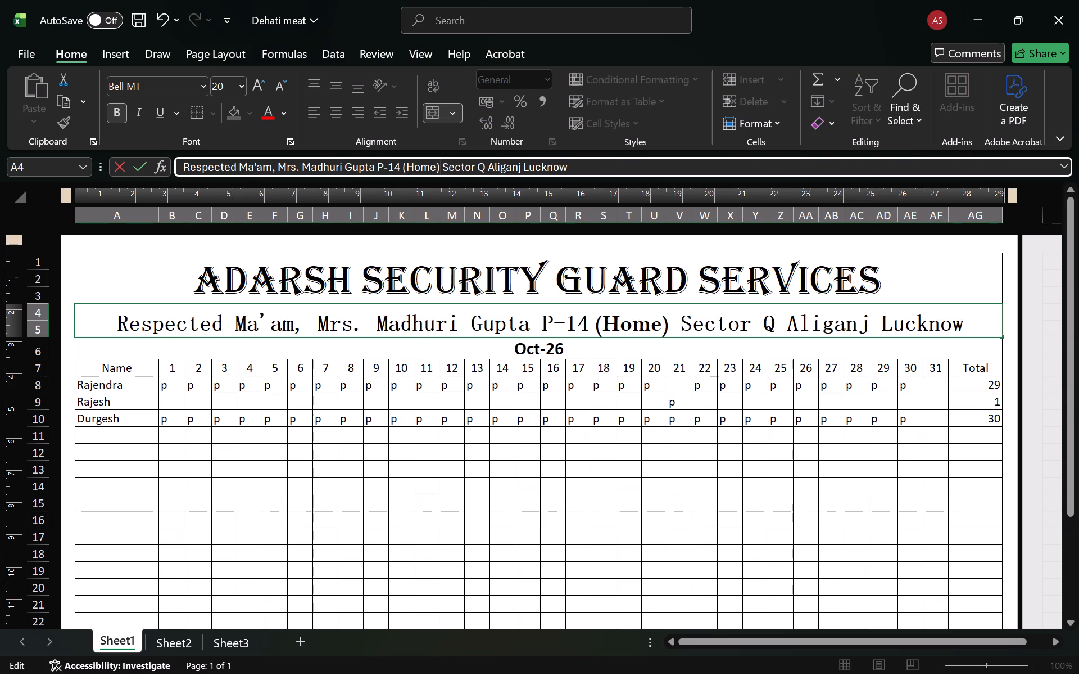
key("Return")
Mark Rajendra present with p on days 21 and 31.
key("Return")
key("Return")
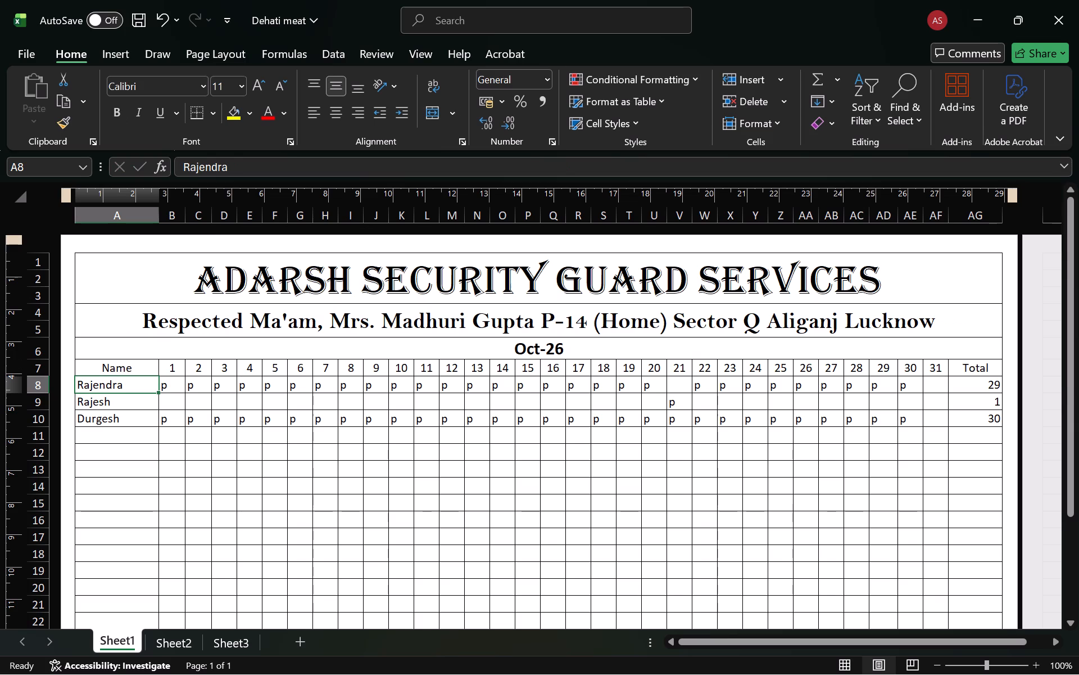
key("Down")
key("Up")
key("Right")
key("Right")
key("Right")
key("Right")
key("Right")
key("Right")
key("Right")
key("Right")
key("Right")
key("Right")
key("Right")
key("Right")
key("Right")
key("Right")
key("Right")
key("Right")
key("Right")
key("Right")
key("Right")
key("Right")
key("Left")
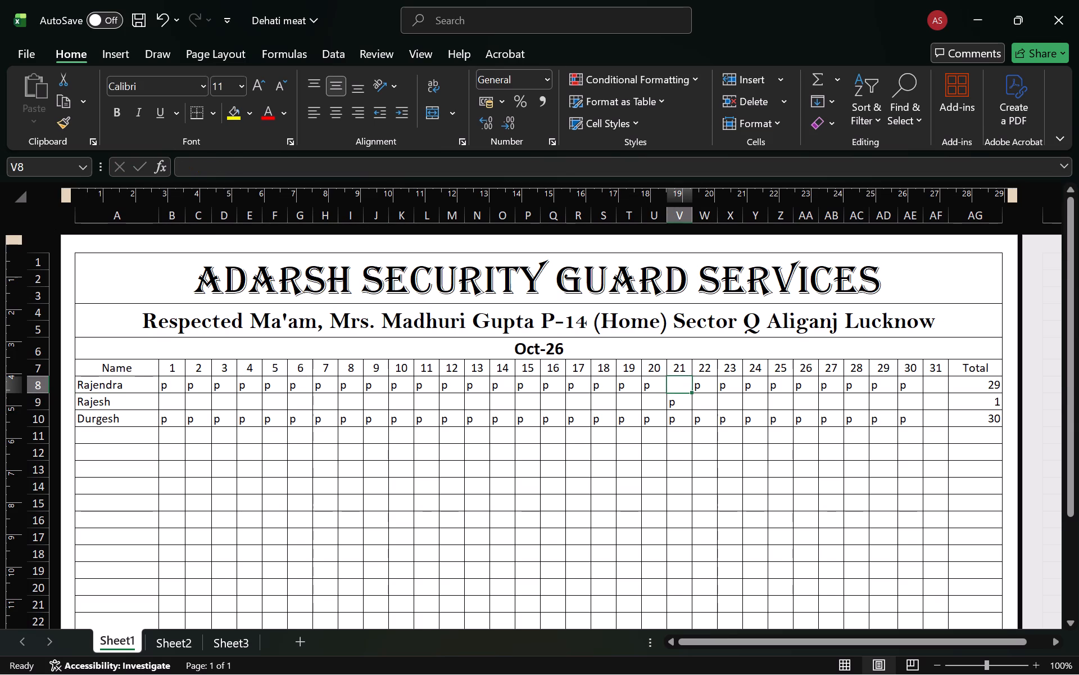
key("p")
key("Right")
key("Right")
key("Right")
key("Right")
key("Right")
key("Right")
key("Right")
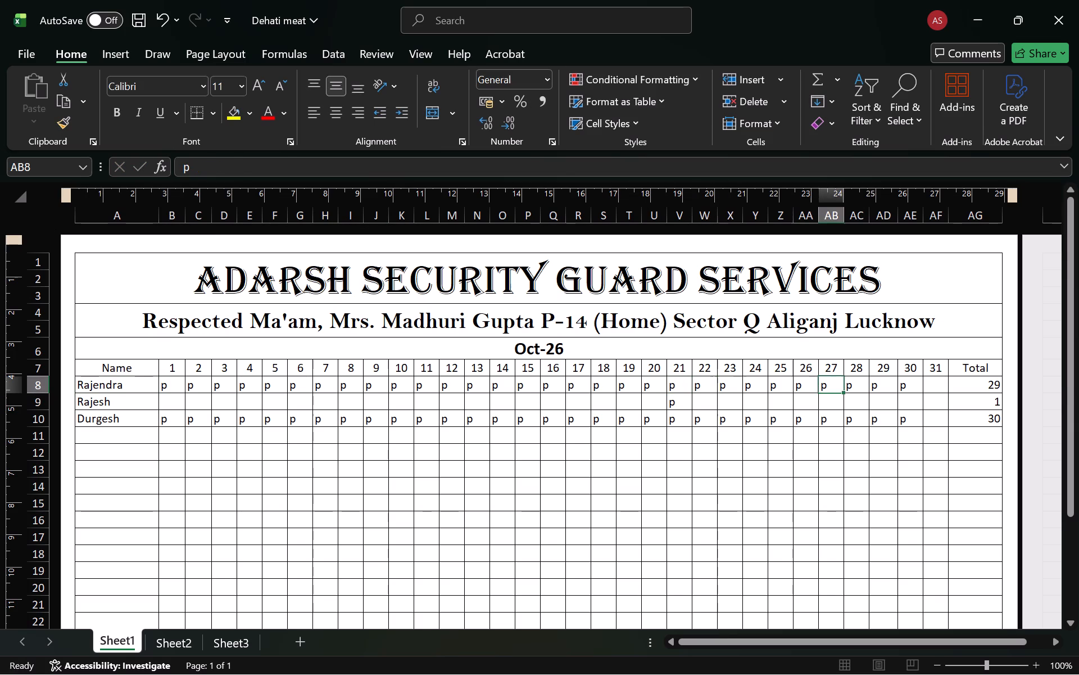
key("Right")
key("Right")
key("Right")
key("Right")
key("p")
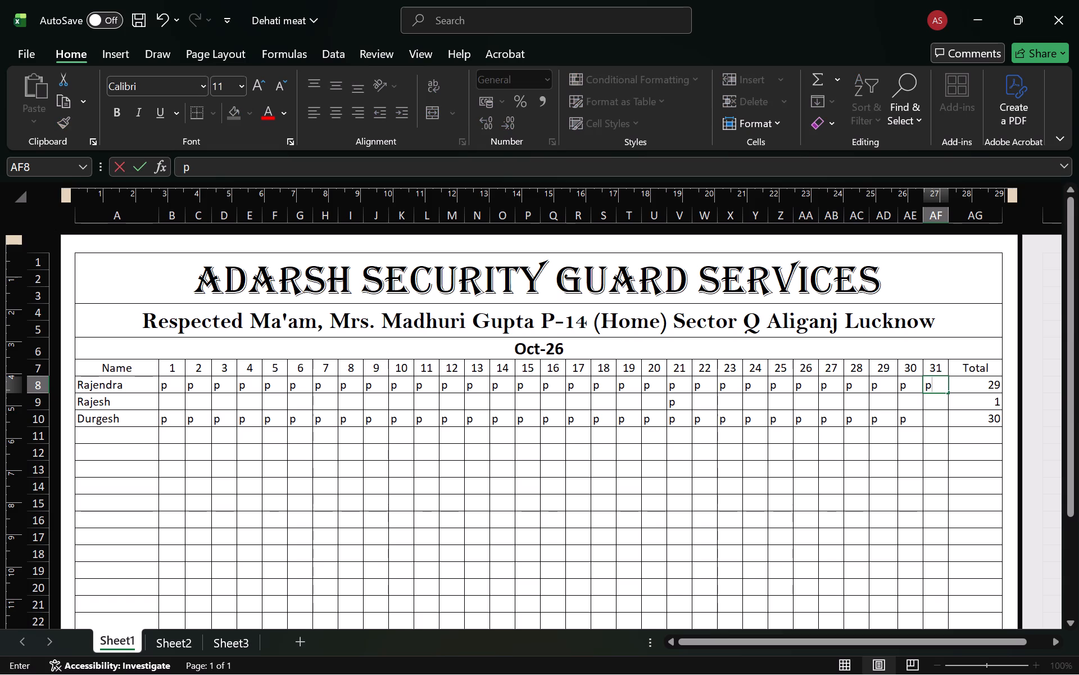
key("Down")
Clear the names, attendance marks and totals of Rajesh and Durgesh in rows 9 and 10.
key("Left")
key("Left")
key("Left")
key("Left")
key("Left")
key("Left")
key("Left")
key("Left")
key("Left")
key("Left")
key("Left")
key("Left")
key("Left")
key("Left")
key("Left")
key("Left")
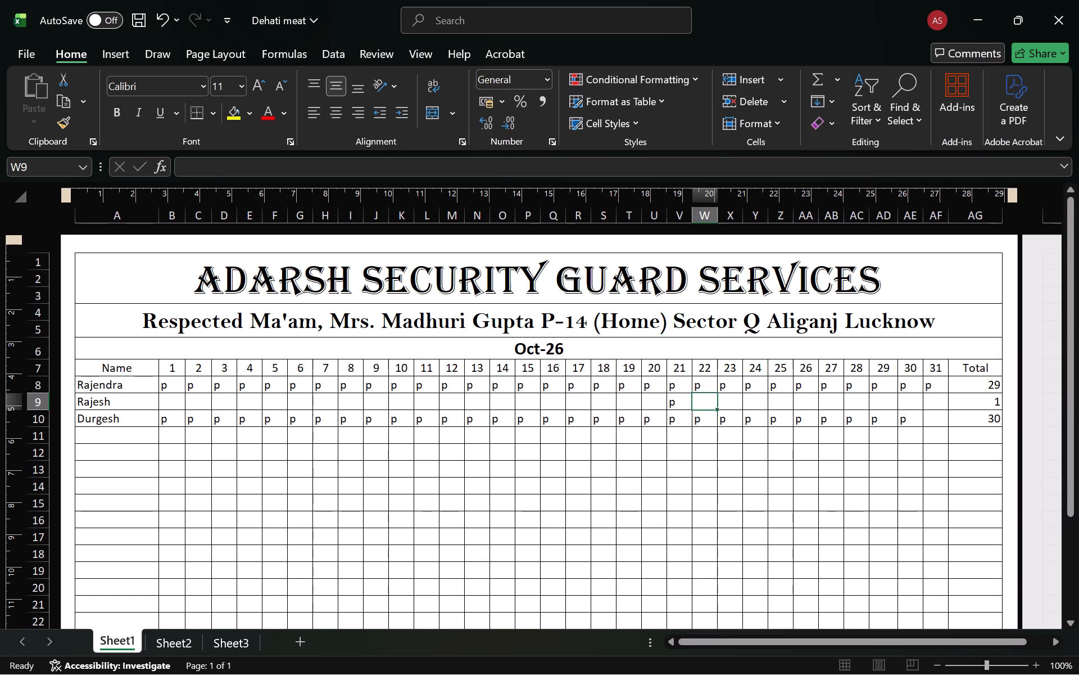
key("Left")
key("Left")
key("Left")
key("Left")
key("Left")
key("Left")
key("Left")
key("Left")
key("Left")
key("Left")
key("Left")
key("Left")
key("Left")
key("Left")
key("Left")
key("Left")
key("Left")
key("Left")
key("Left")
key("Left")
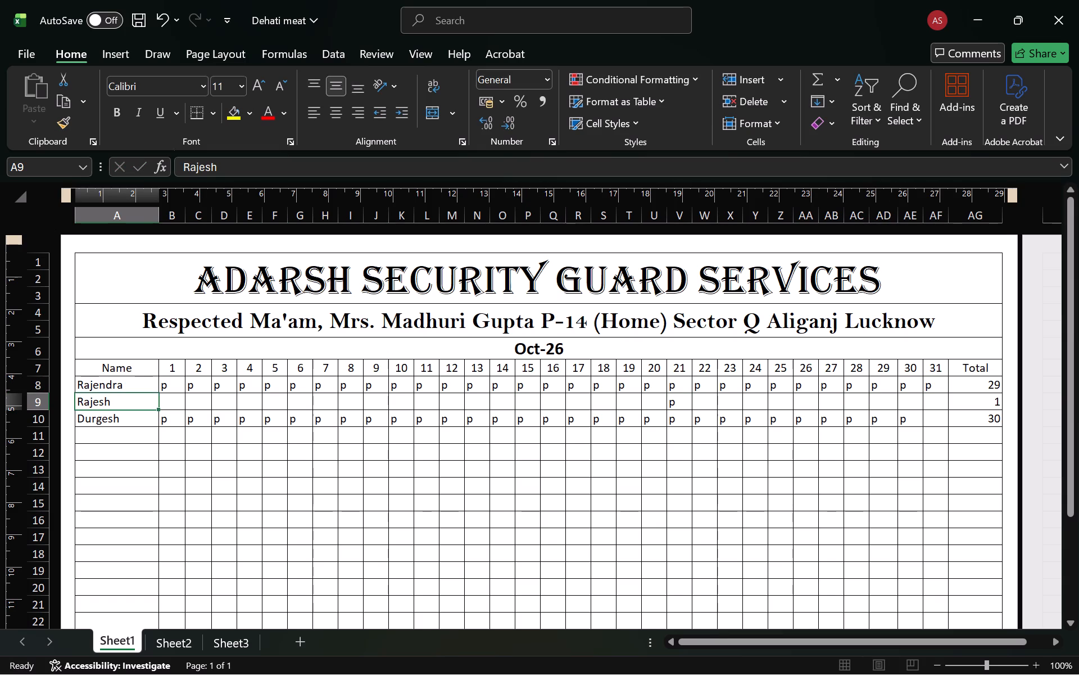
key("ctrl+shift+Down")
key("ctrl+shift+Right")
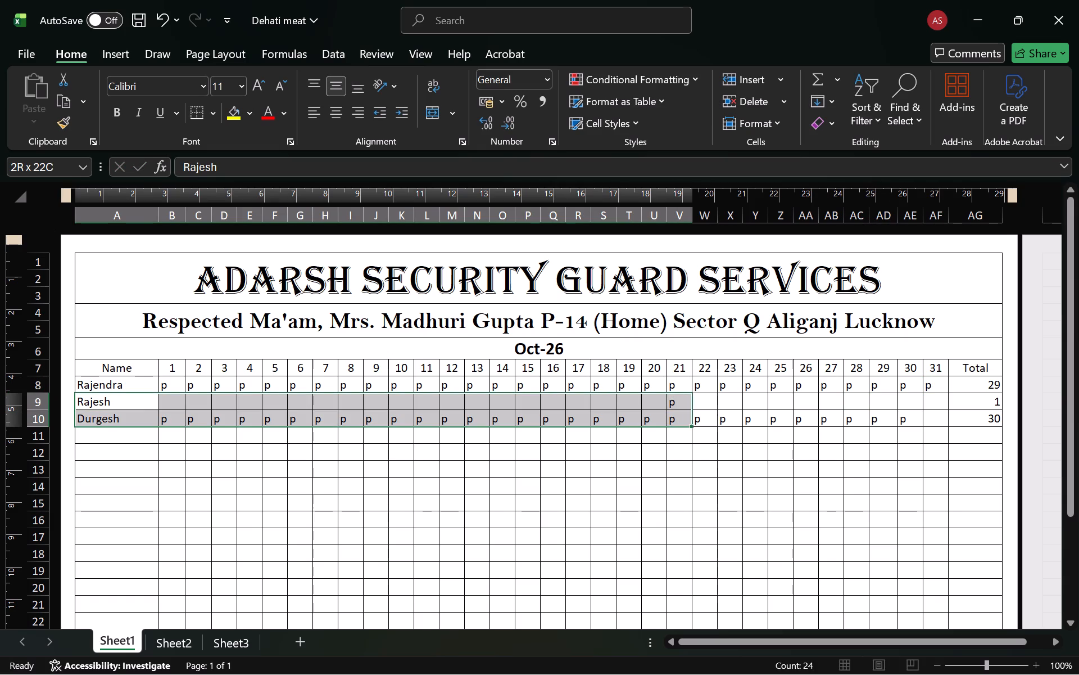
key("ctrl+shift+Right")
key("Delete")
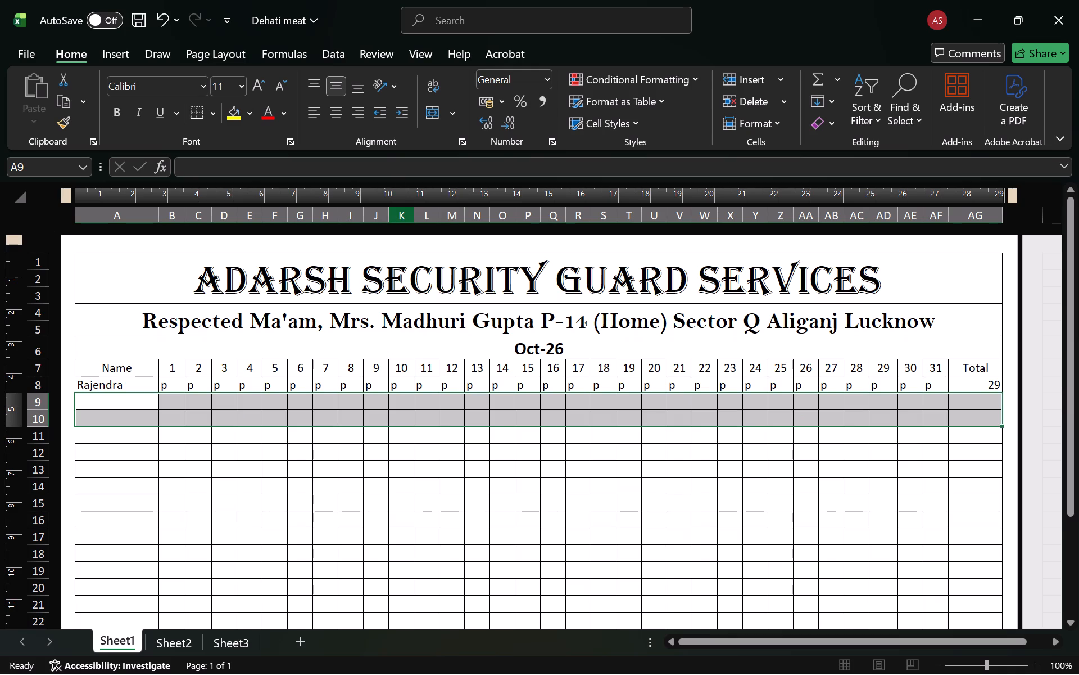
Set Rajendra's total in row 8 to 31.
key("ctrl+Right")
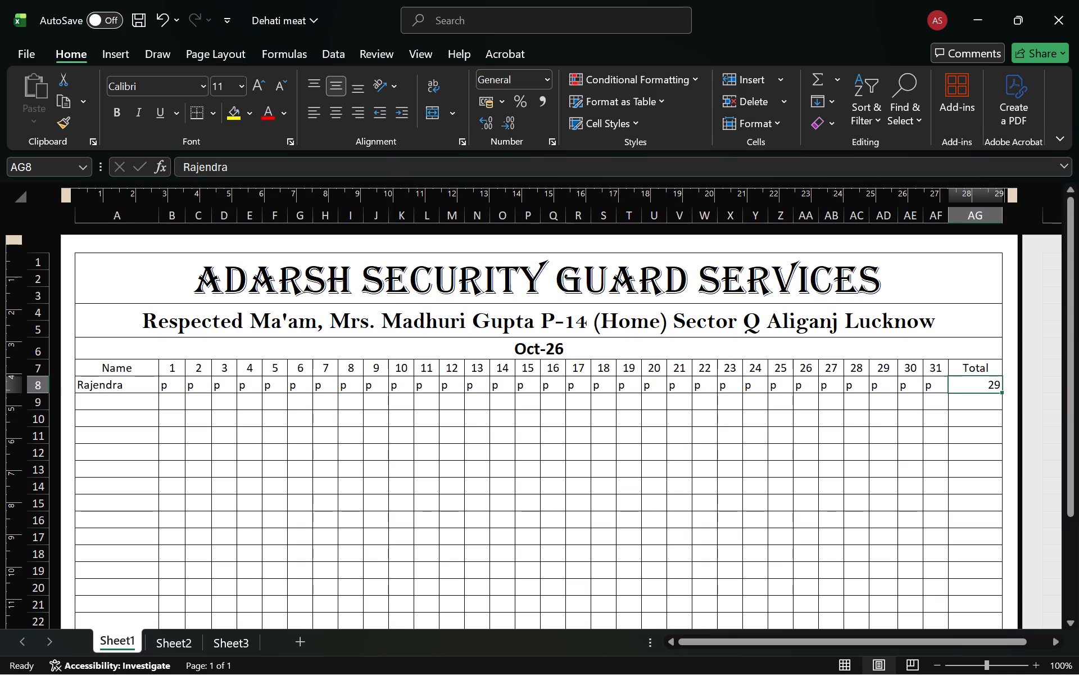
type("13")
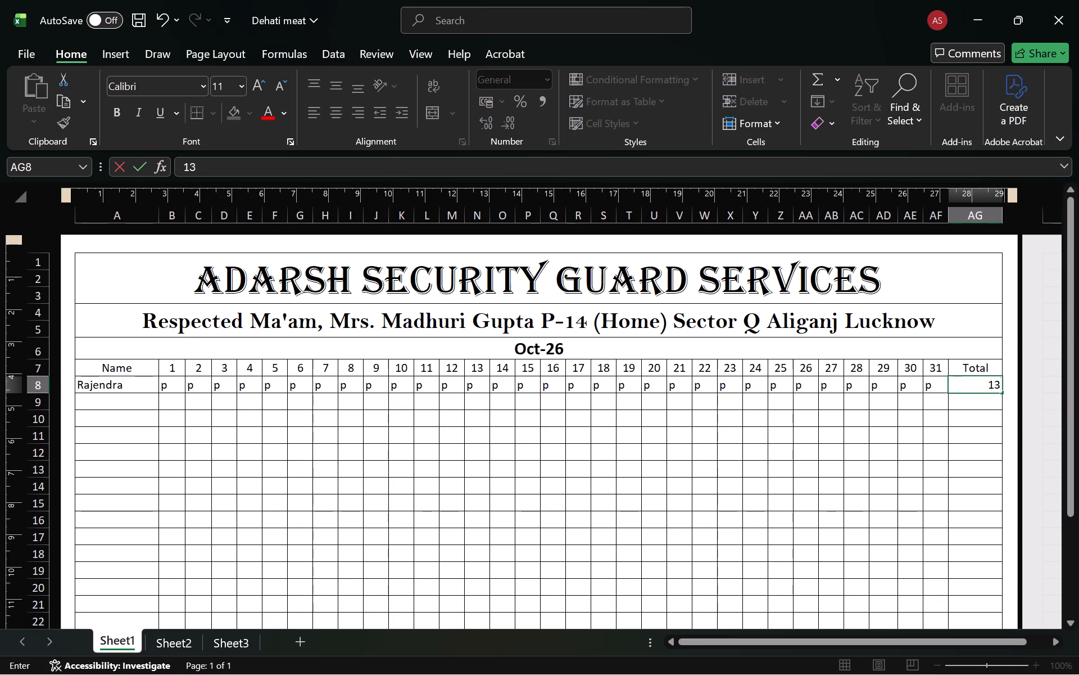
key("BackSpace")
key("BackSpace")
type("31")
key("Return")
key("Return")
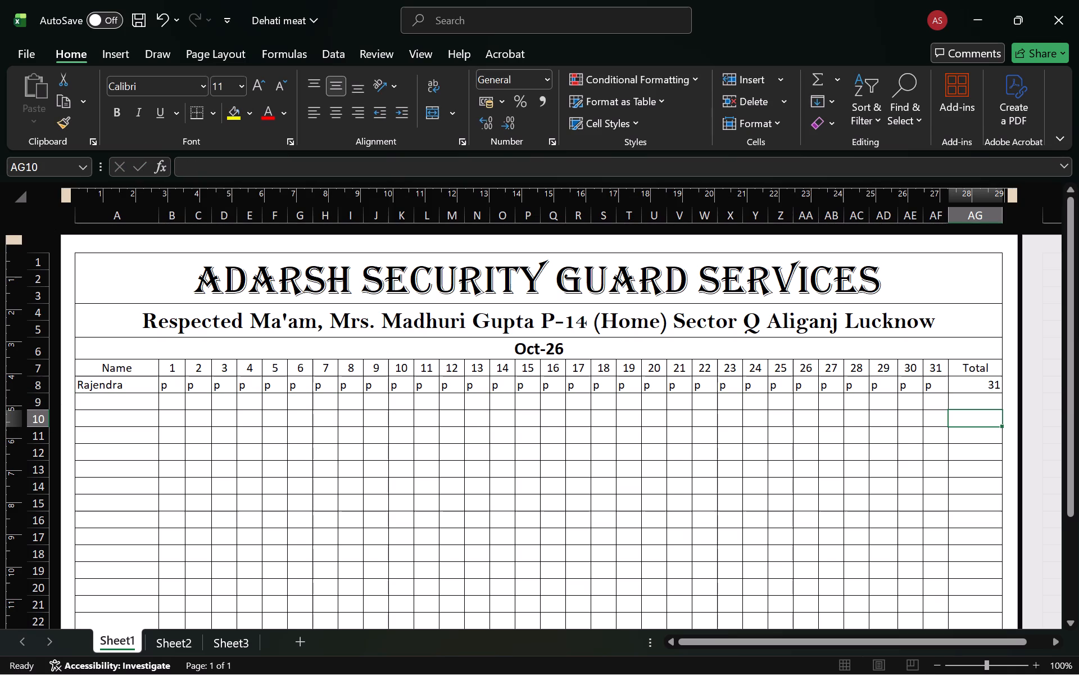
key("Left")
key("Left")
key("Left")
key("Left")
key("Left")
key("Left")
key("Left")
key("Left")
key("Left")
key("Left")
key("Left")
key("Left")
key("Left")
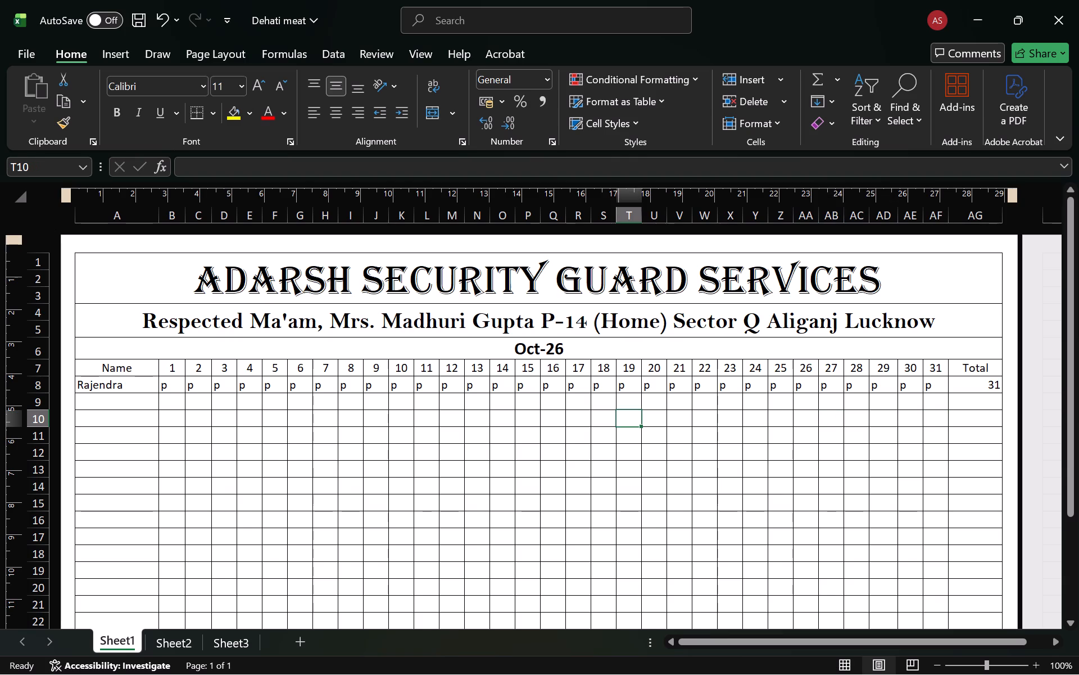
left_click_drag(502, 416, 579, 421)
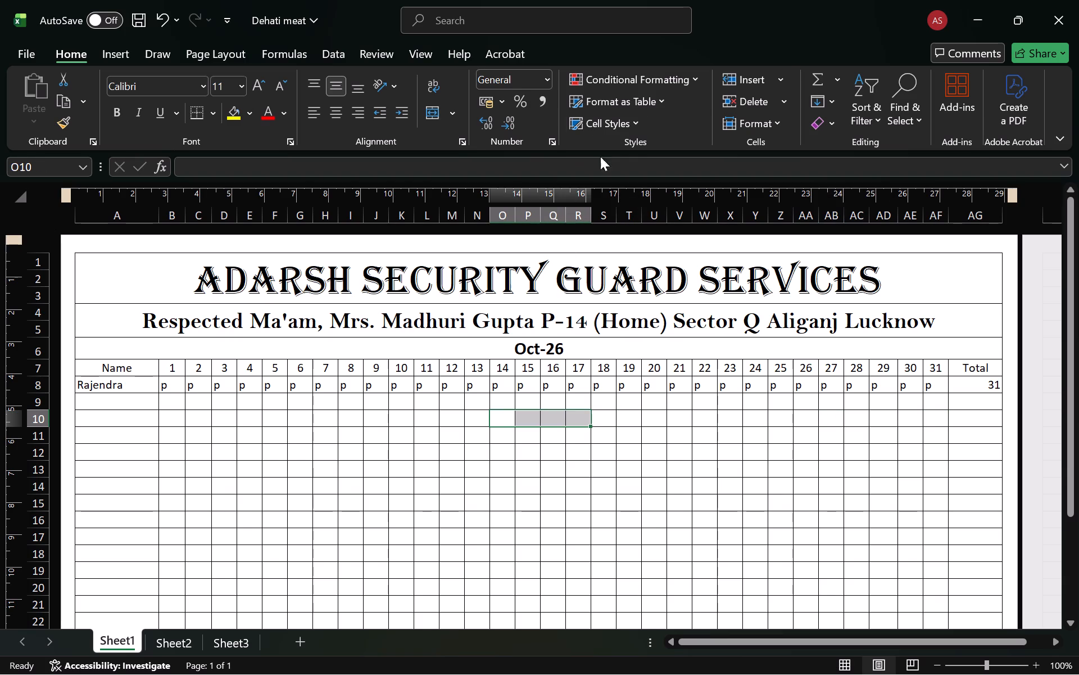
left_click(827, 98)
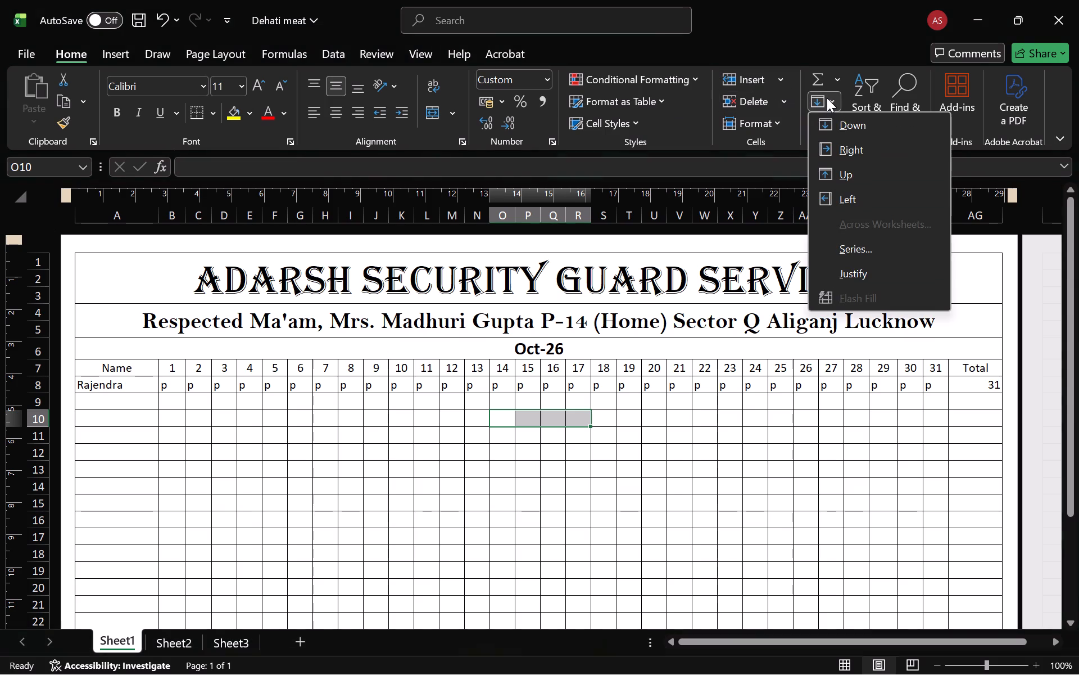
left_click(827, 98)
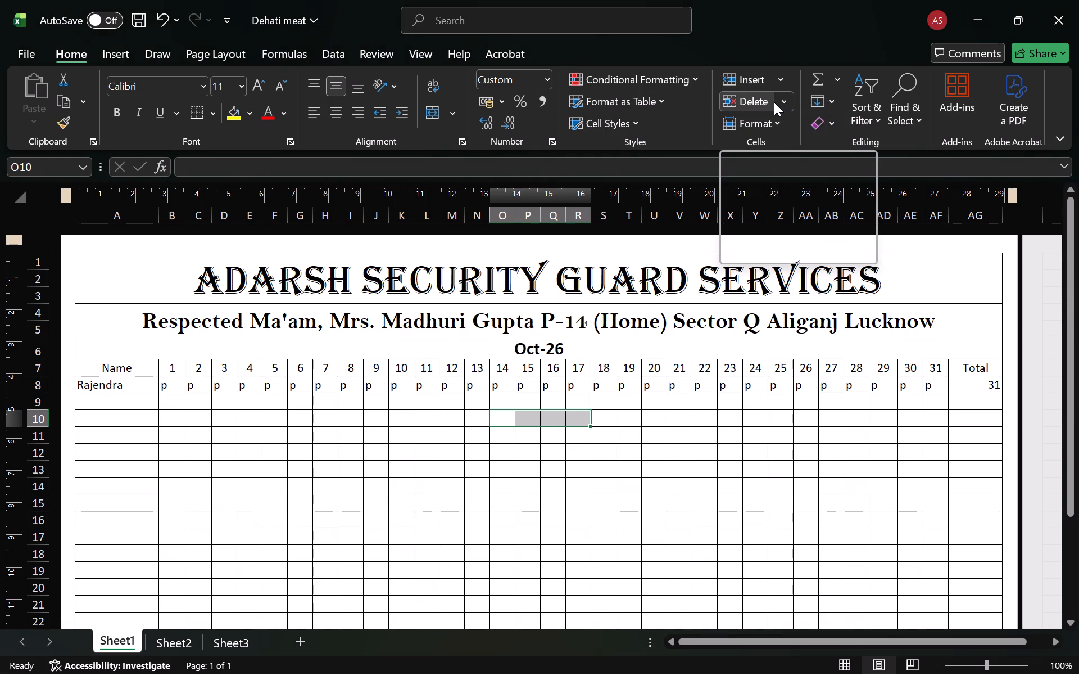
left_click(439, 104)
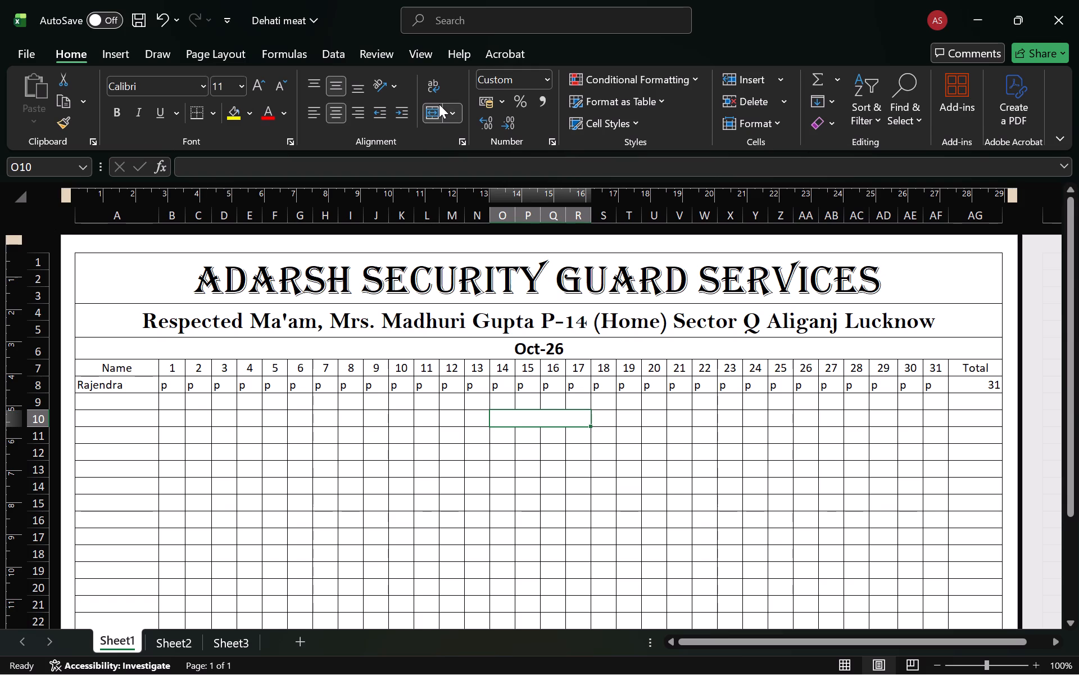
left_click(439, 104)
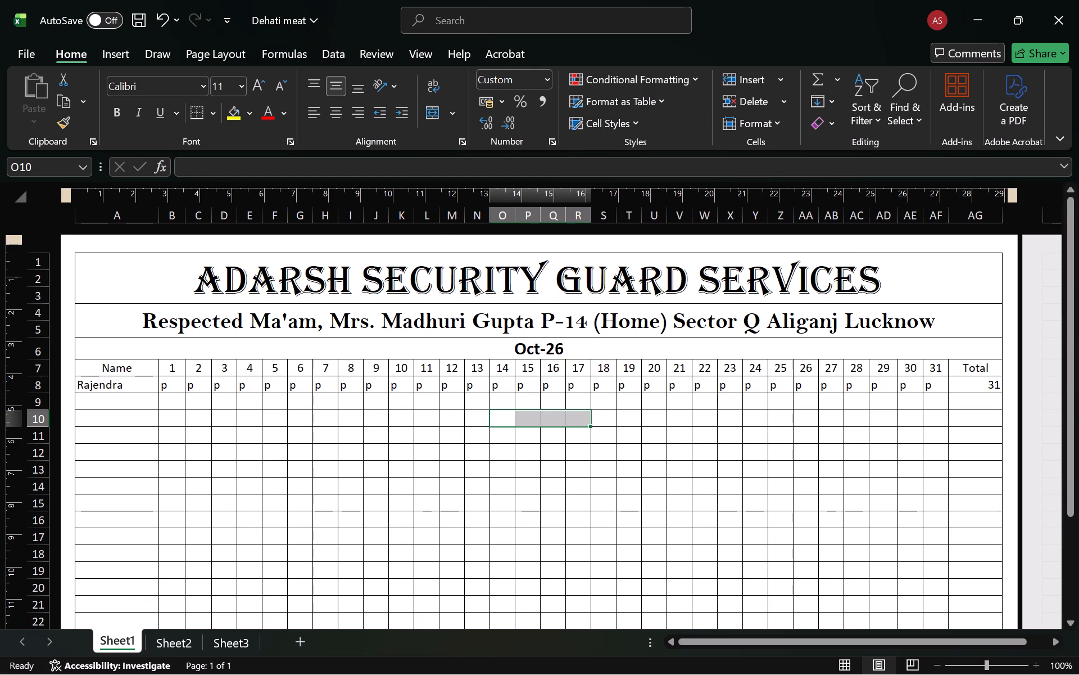
Merge and center cells N10 to S11 below Rajendra's row and enter the subheading Panchmukhi Sweets.
left_click_drag(478, 415, 600, 439)
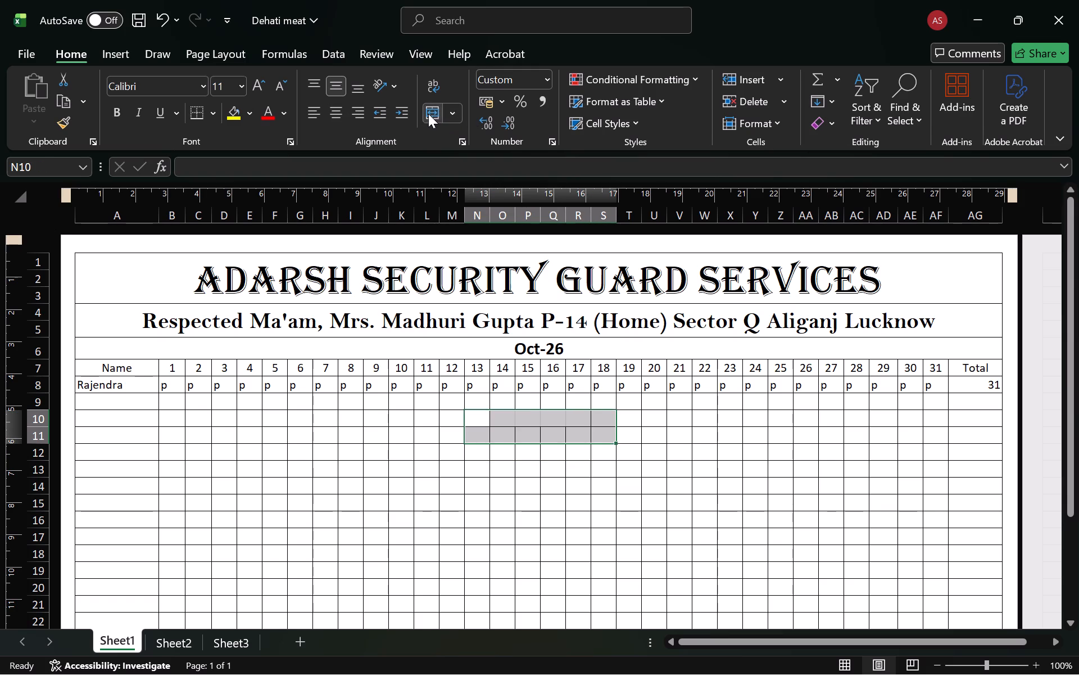
left_click(428, 113)
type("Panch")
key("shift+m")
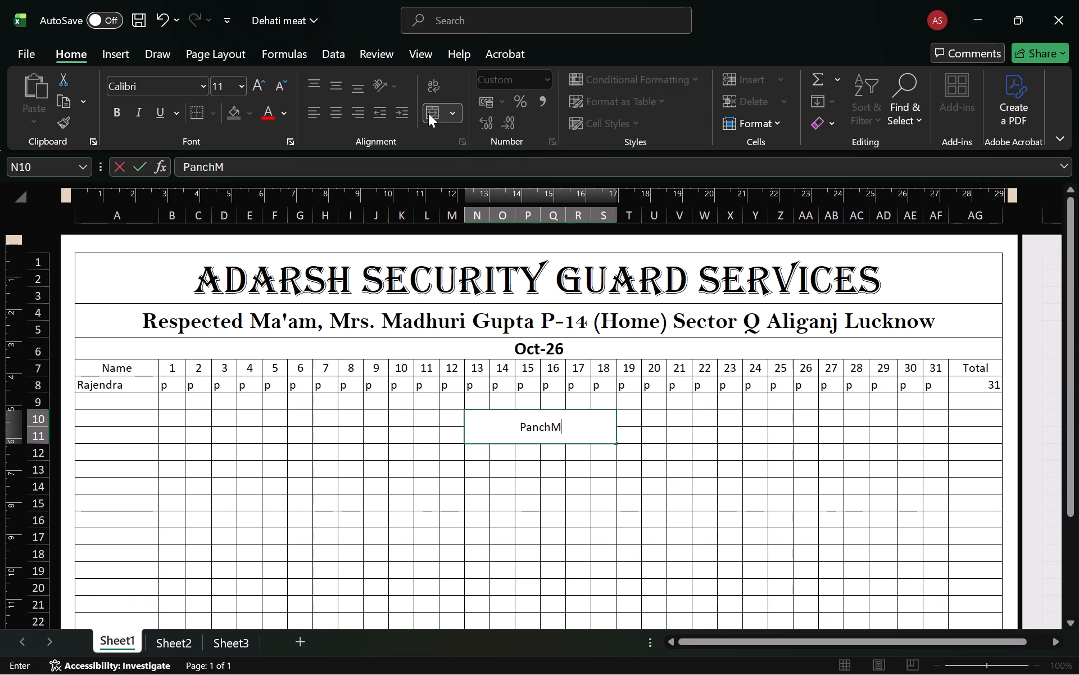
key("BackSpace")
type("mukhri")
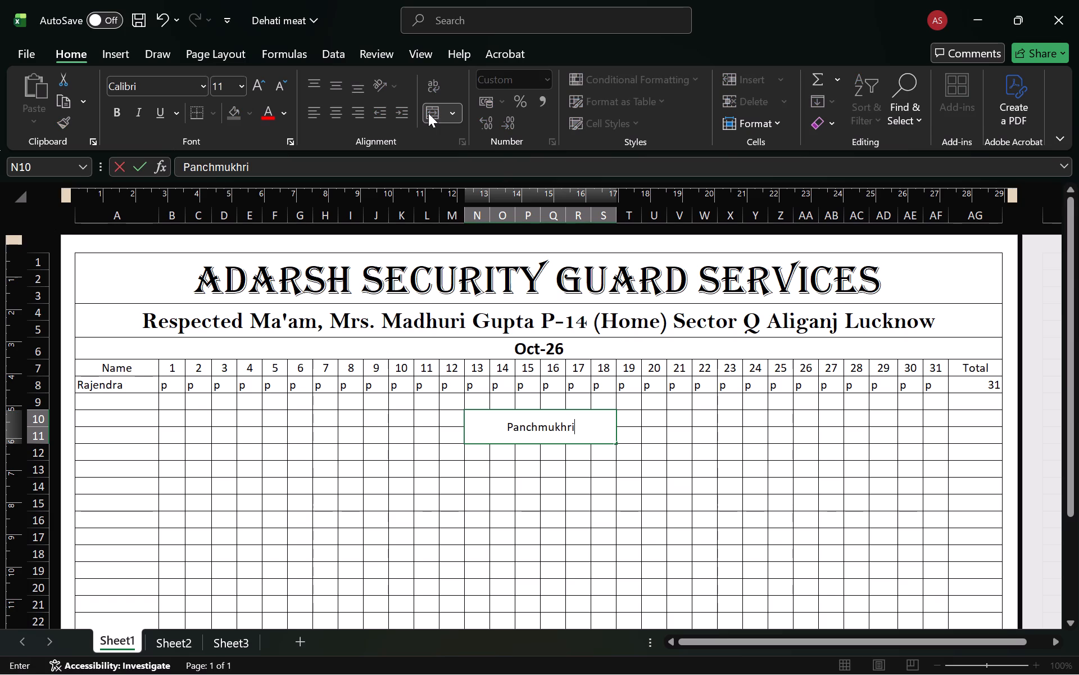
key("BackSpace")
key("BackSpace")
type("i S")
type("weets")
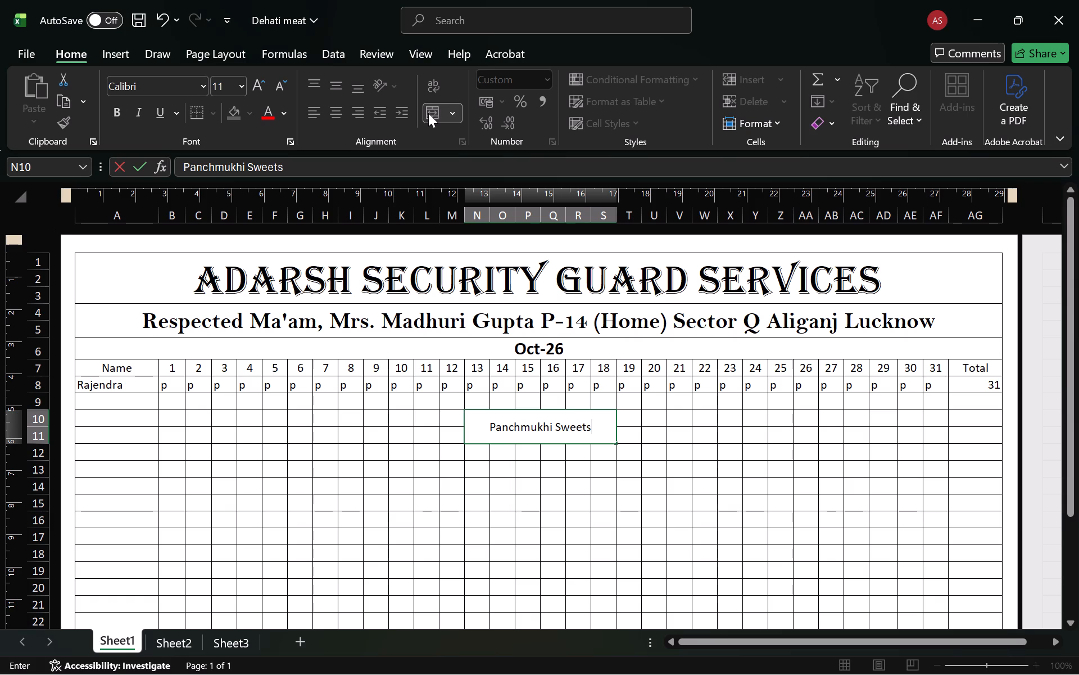
left_click(443, 403)
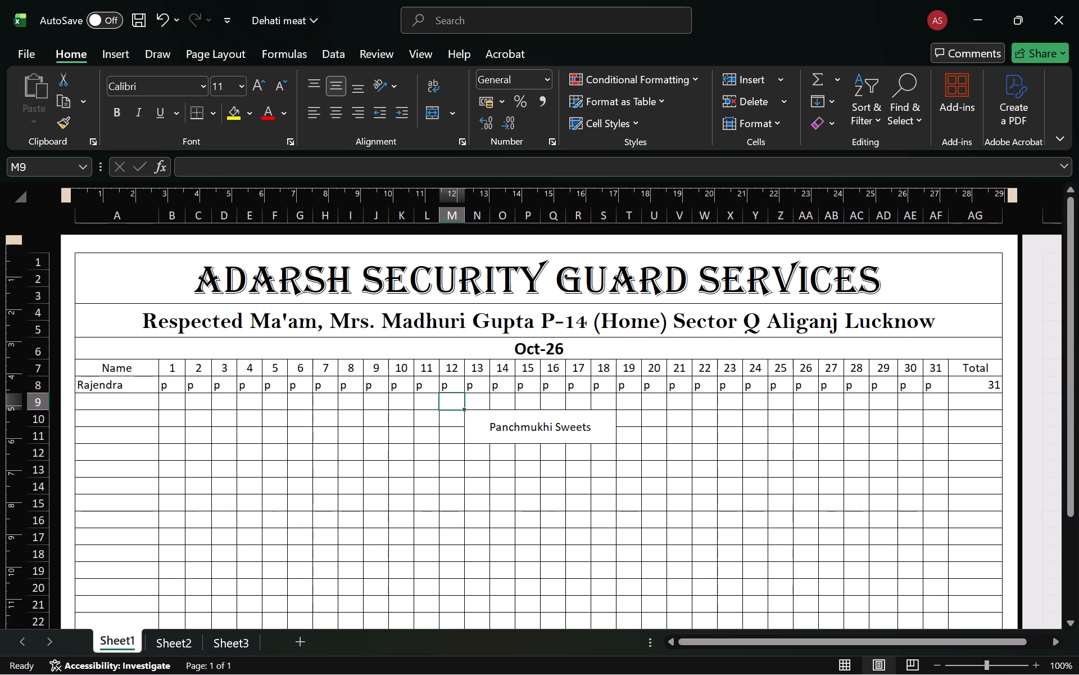
Format the Panchmukhi Sweets subheading as bold with font size 16.
left_click(511, 443)
triple_click(262, 83)
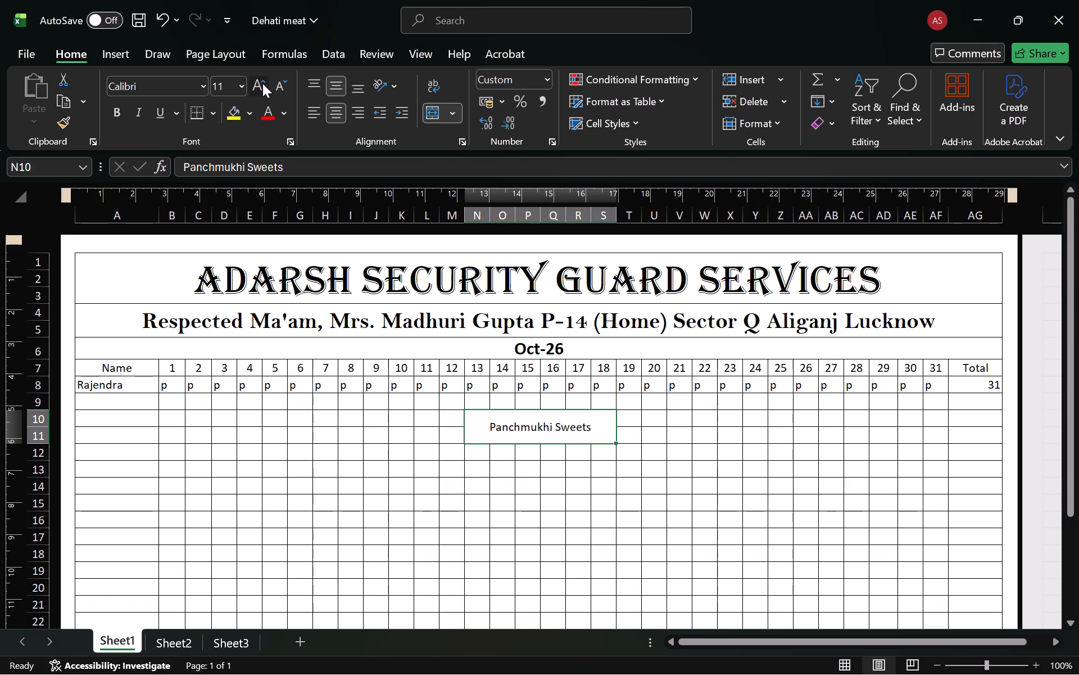
left_click(114, 112)
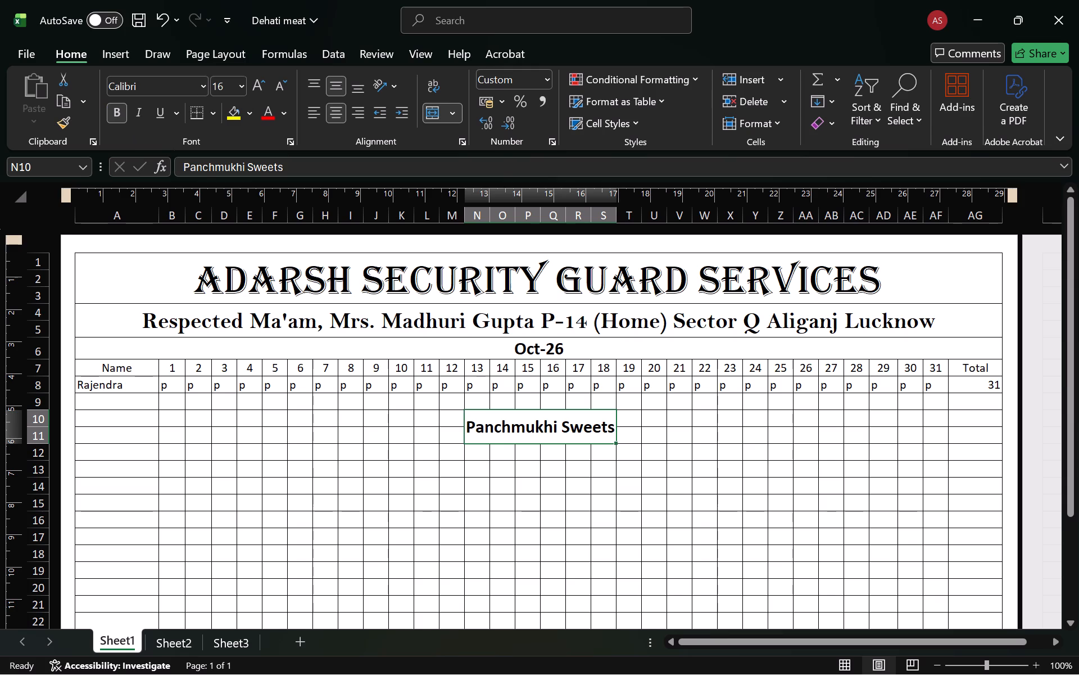
Enter the guard name Saurabh in cell A13 under the Panchmukhi Sweets subheading.
left_click(124, 463)
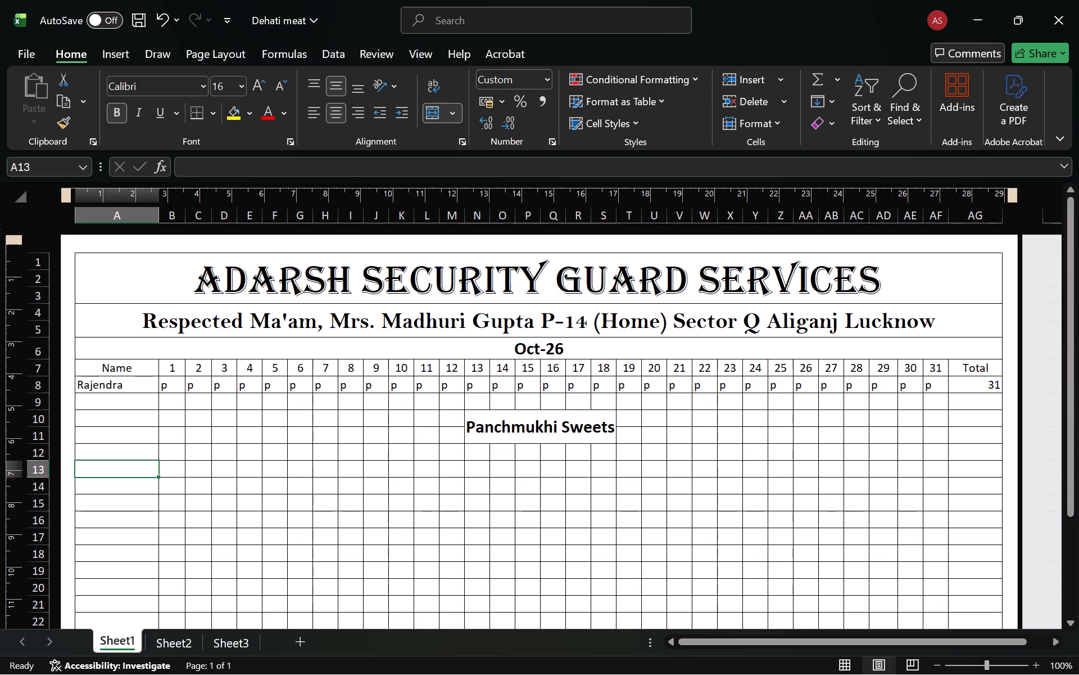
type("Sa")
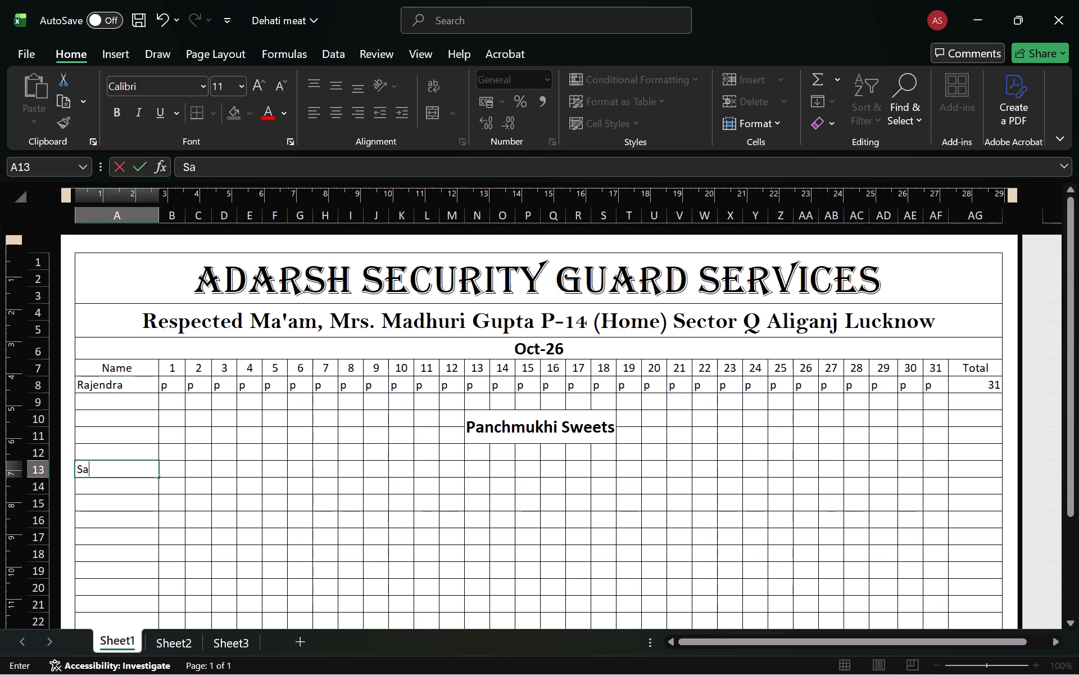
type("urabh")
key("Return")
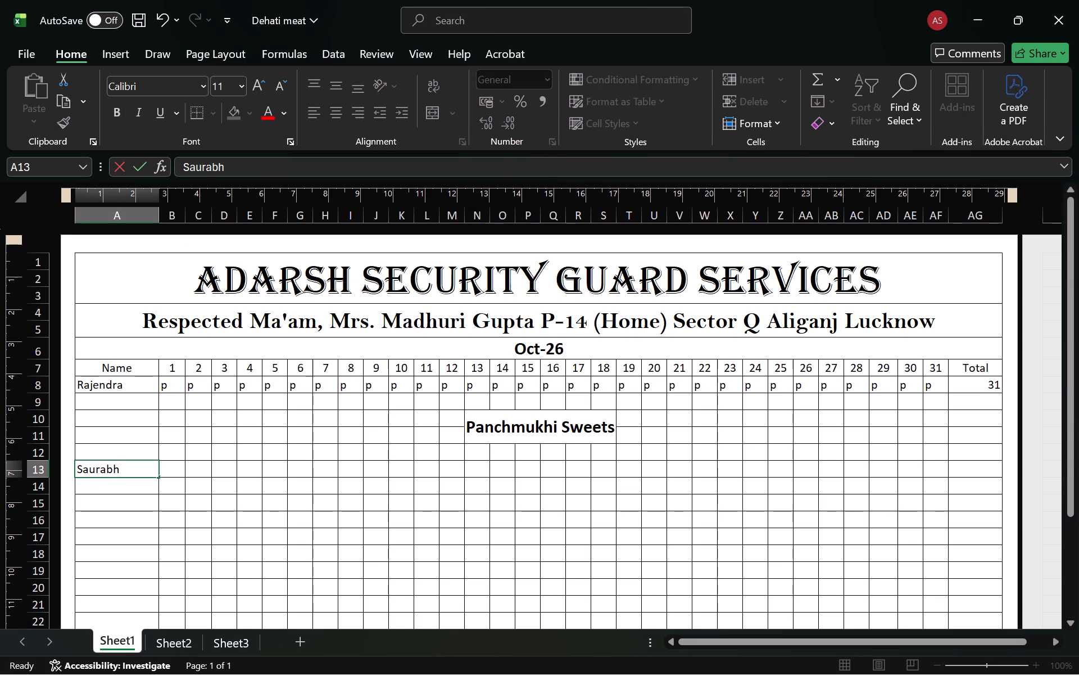
Mark Saurabh present with p on day 20 and fill the mark across through day 31.
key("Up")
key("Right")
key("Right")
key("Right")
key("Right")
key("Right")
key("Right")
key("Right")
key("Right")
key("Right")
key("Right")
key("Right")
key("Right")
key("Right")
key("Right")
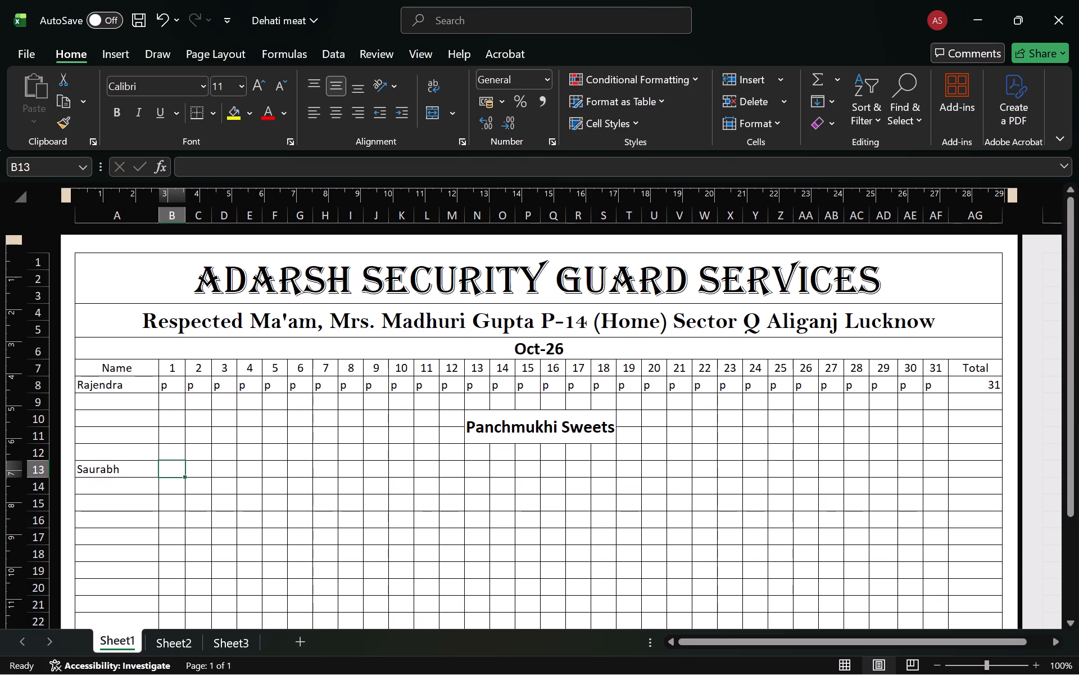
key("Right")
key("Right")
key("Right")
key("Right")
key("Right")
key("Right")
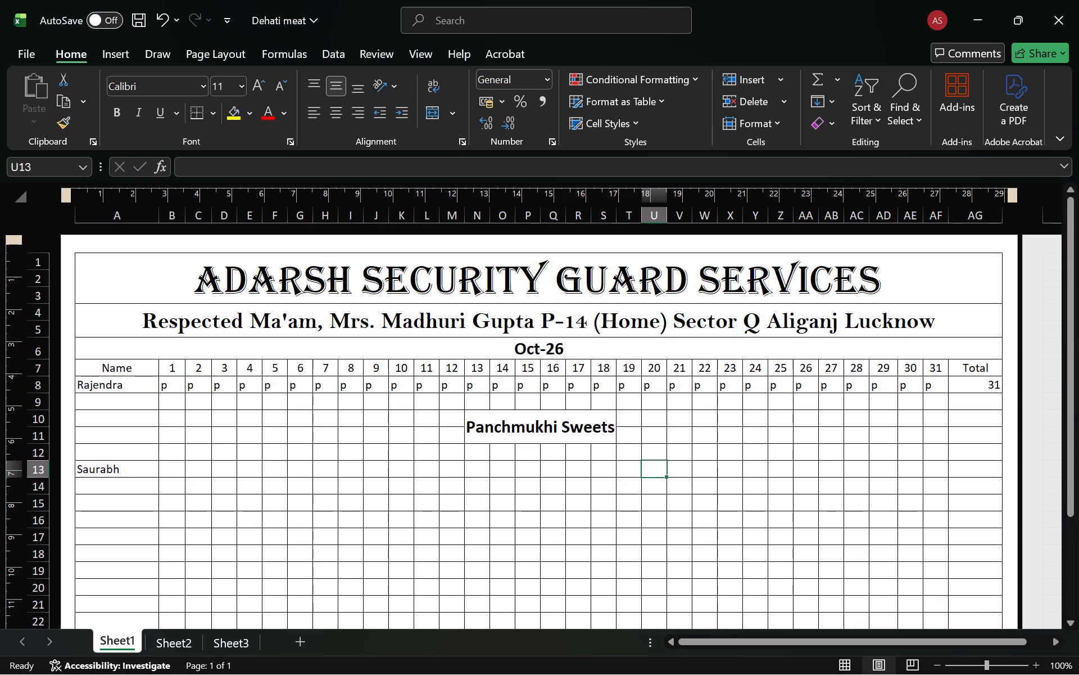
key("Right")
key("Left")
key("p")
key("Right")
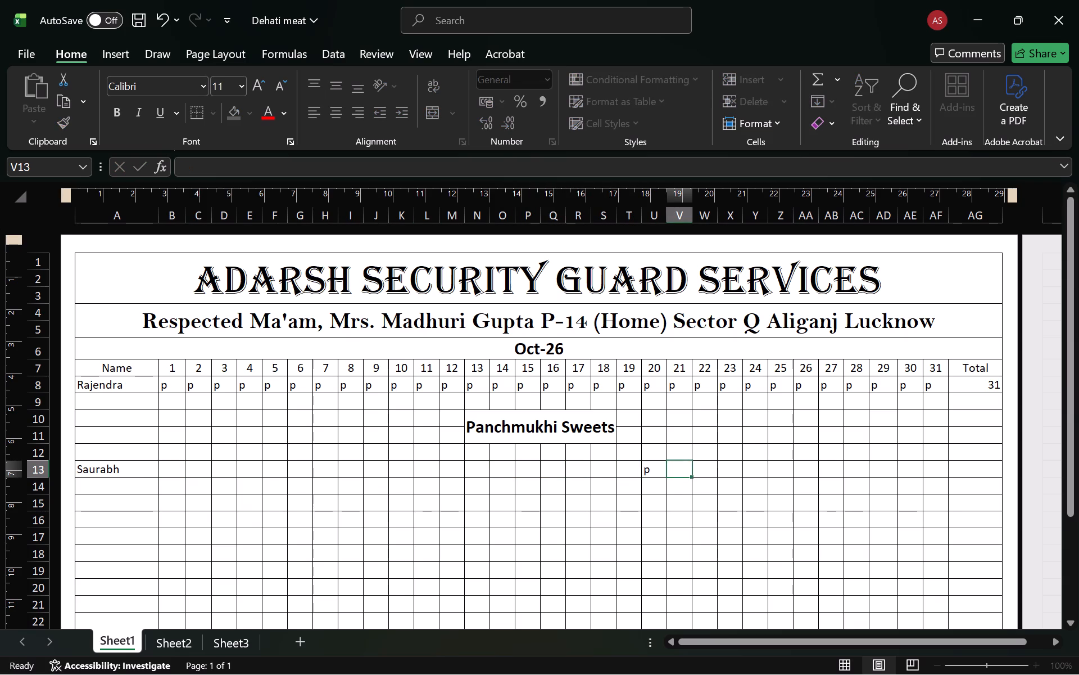
left_click_drag(647, 471, 800, 481)
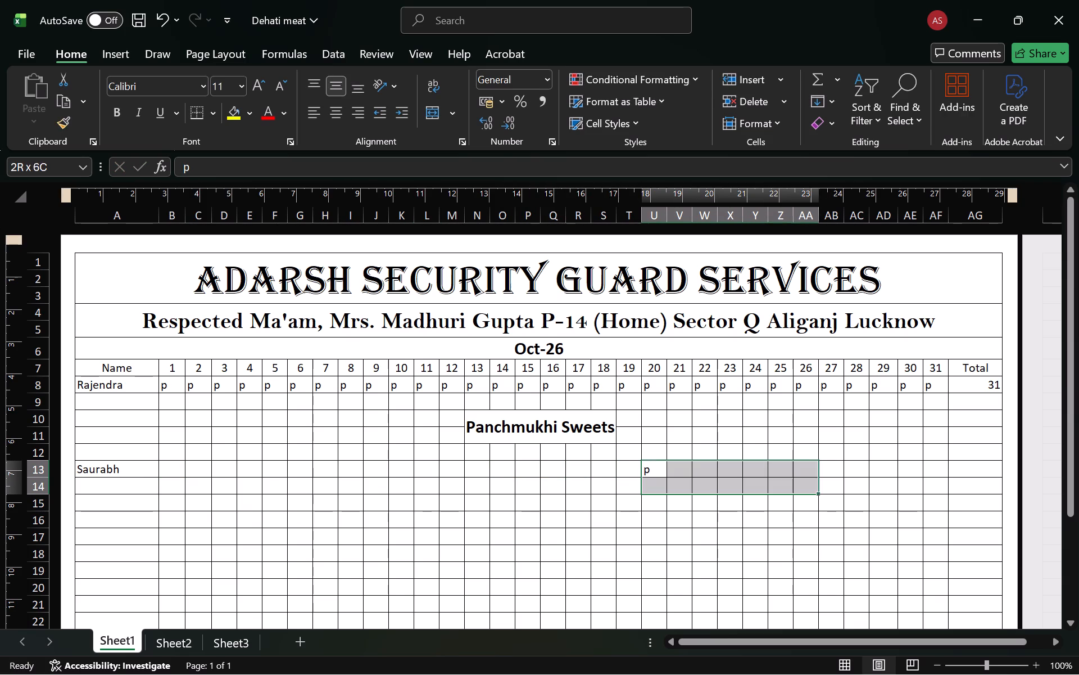
left_click_drag(800, 481, 941, 470)
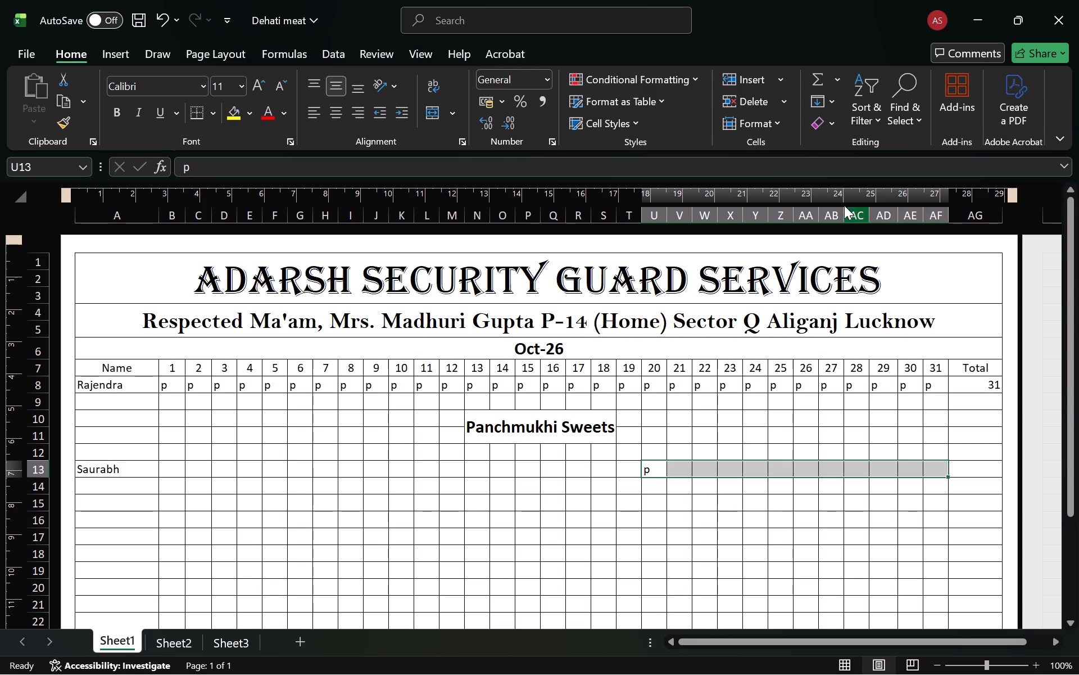
left_click(817, 98)
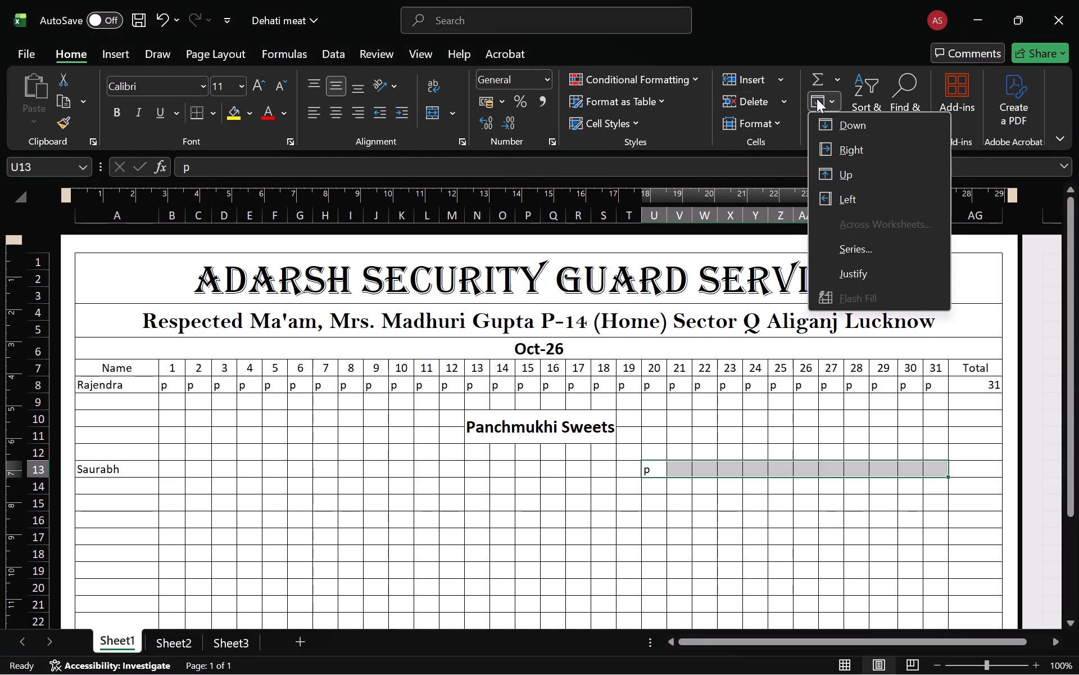
left_click(829, 148)
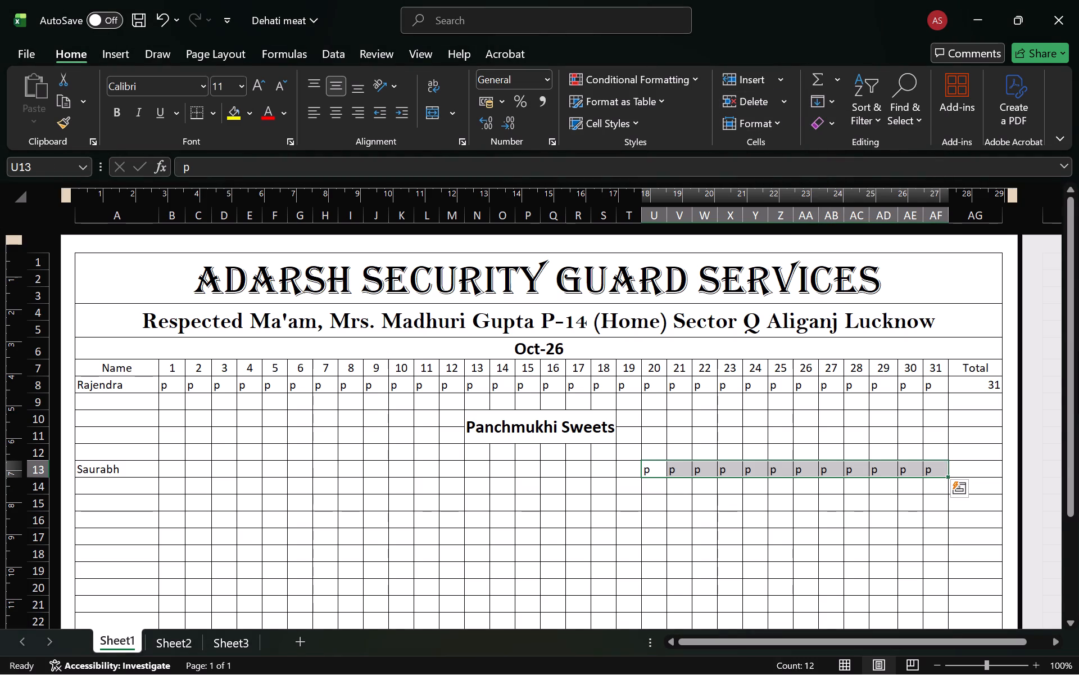
Clear Saurabh's attendance mark on day 30.
left_click(907, 466)
key("BackSpace")
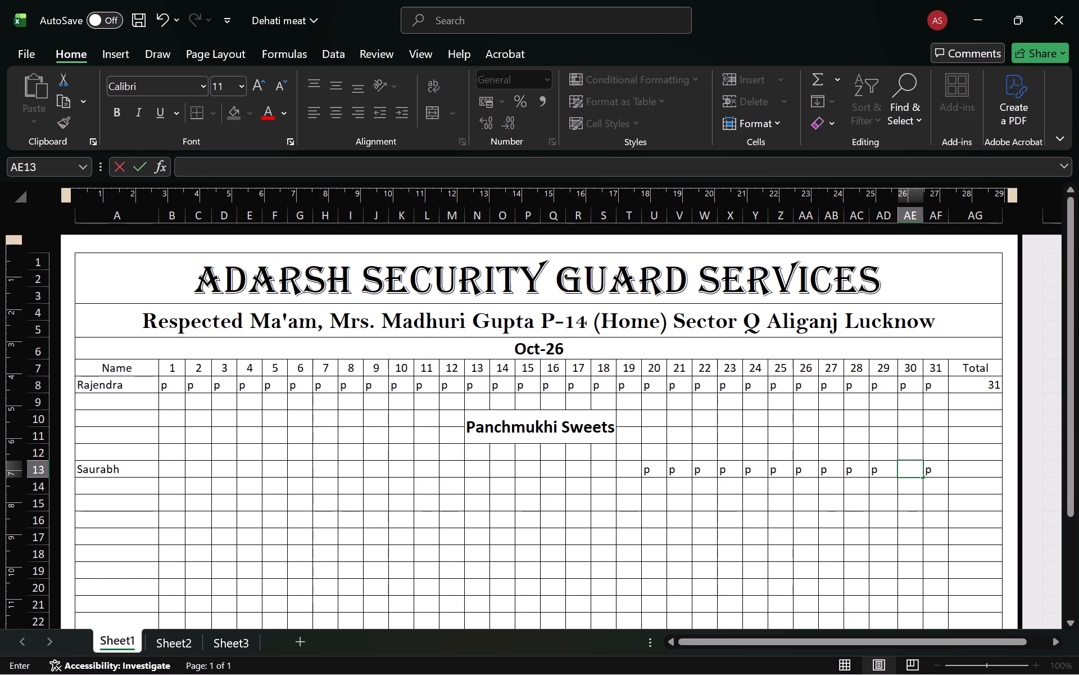
key("Right")
Count Saurabh's attendance marks and enter 11 as his total in row 13.
key("Right")
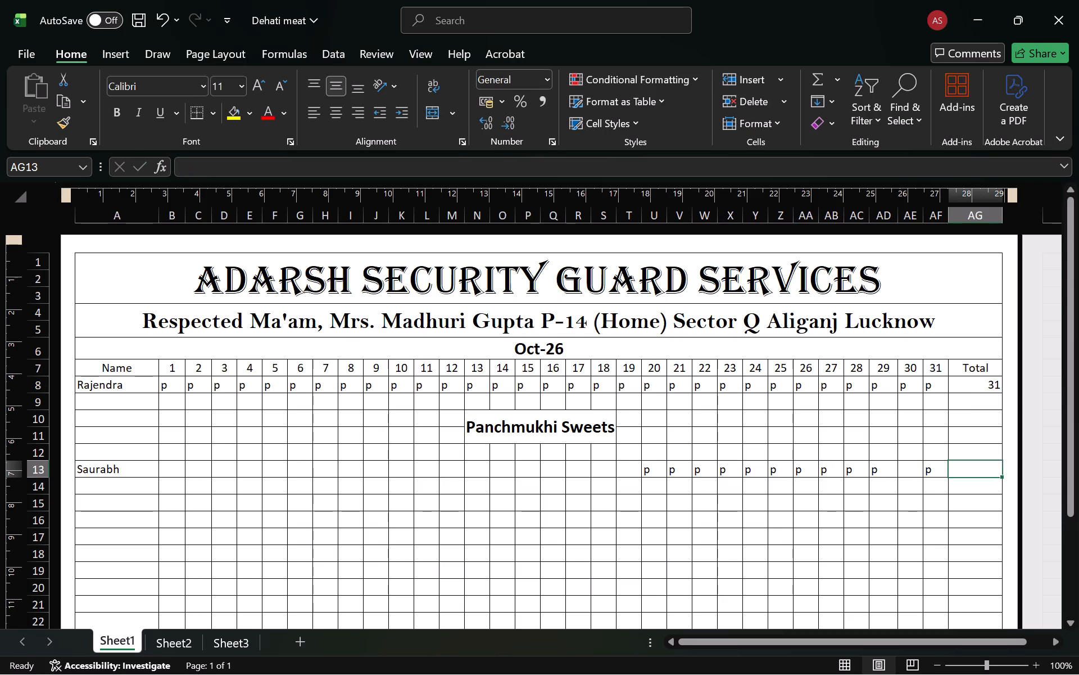
key("Left")
key("ctrl+shift+Left")
key("ctrl+shift+Left")
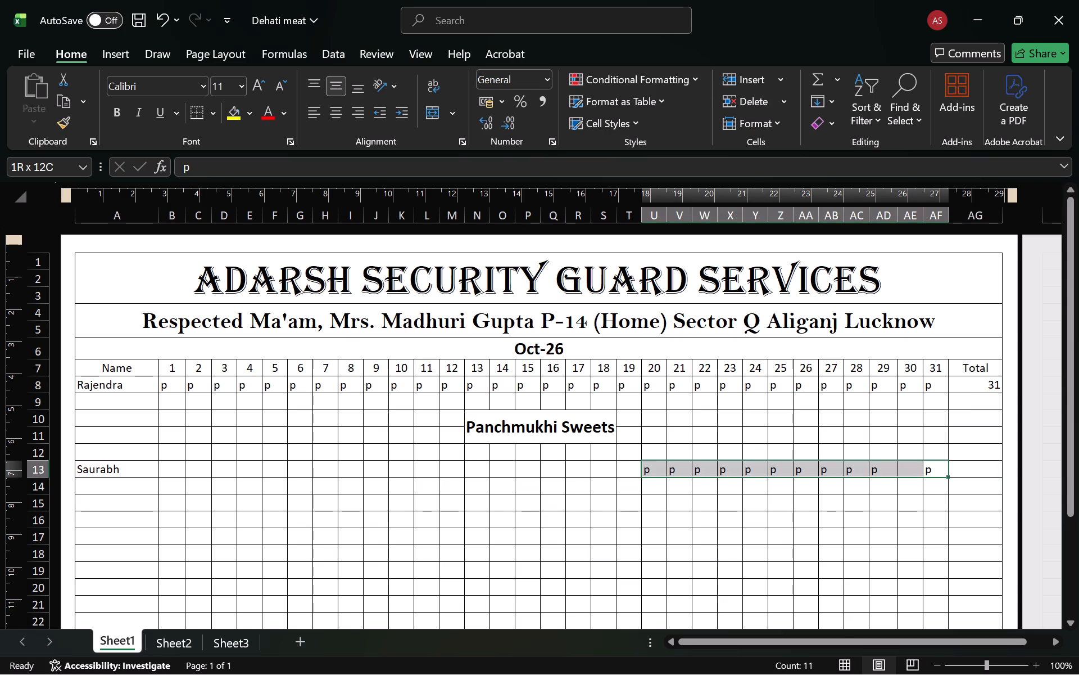
key("Right")
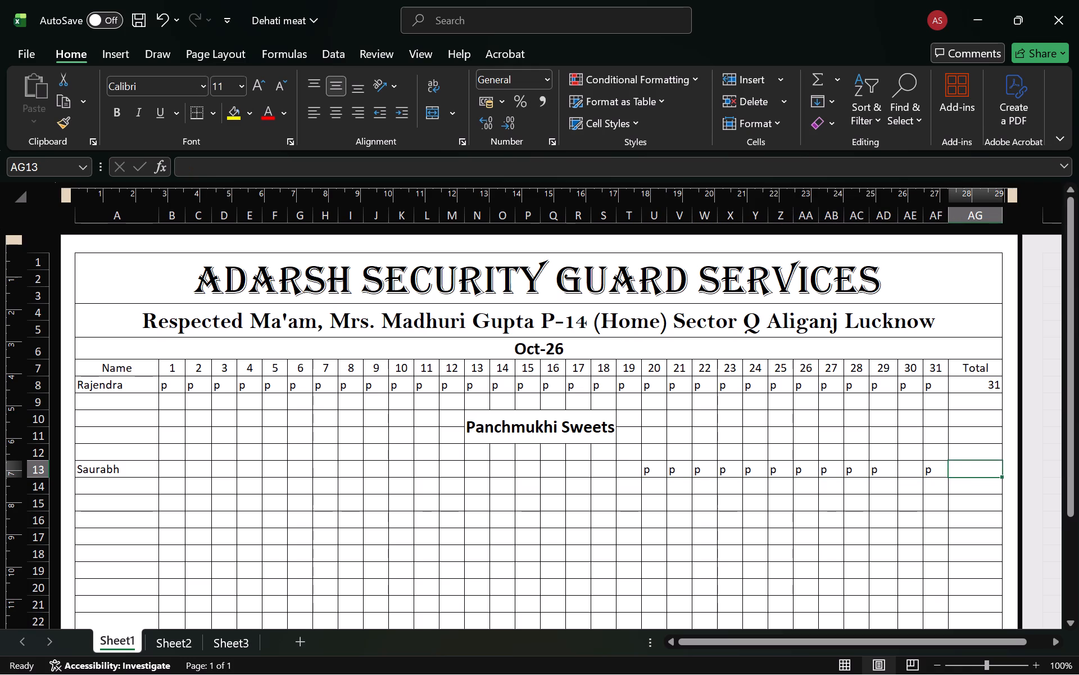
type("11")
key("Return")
Print the finished Oct-26 attendance sheet on the HP Smart Tank 580-590 series printer.
scroll(877, 465, "down", 1)
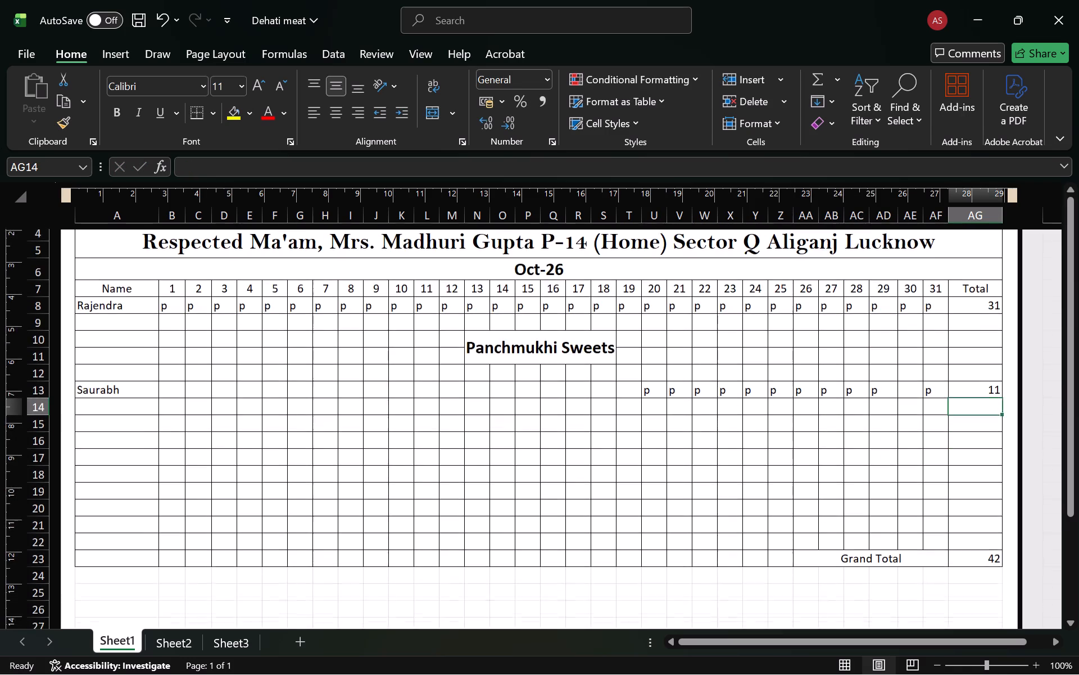
scroll(877, 465, "down", 1)
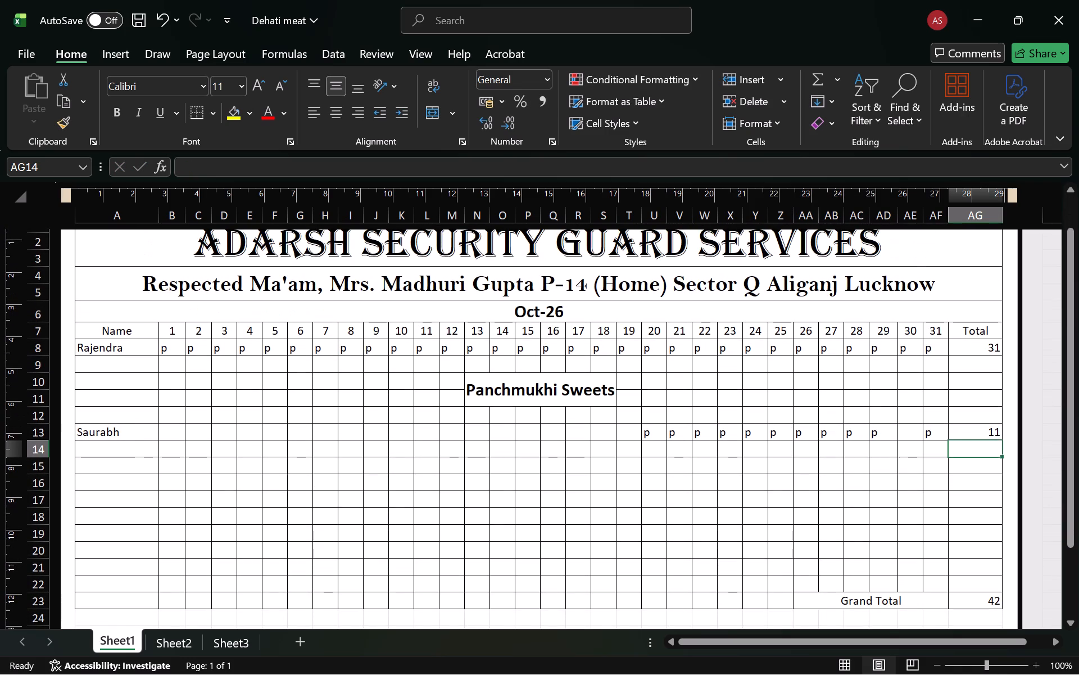
key("ctrl+p")
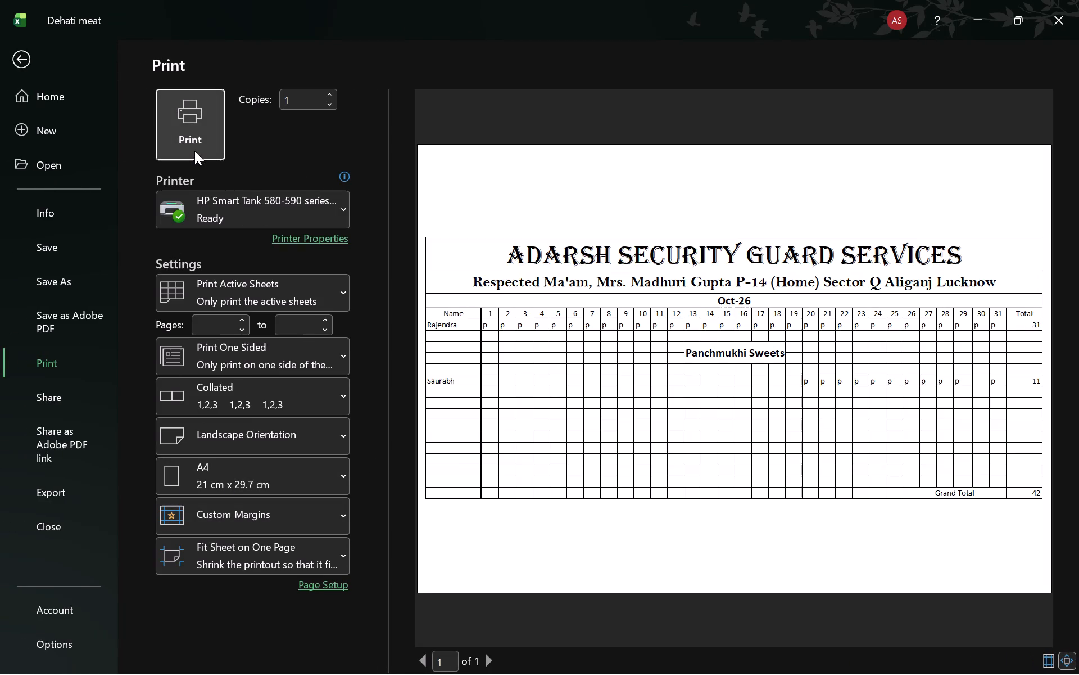
left_click(213, 133)
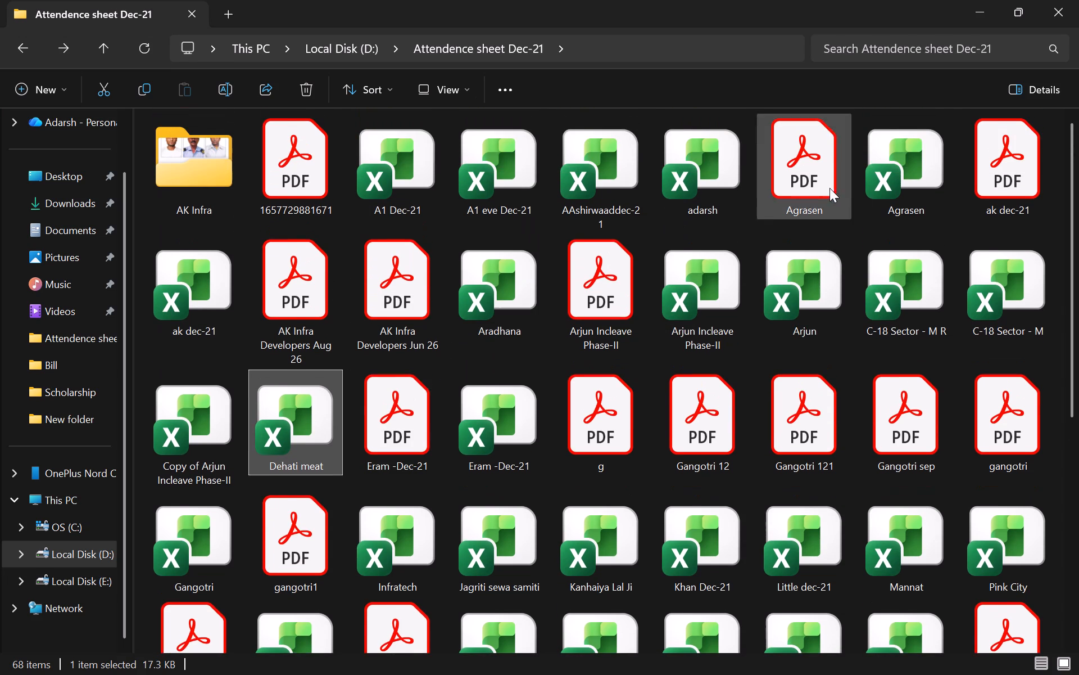
Open the Aradhana attendance workbook and set its month heading to Oct-26.
double_click(520, 302)
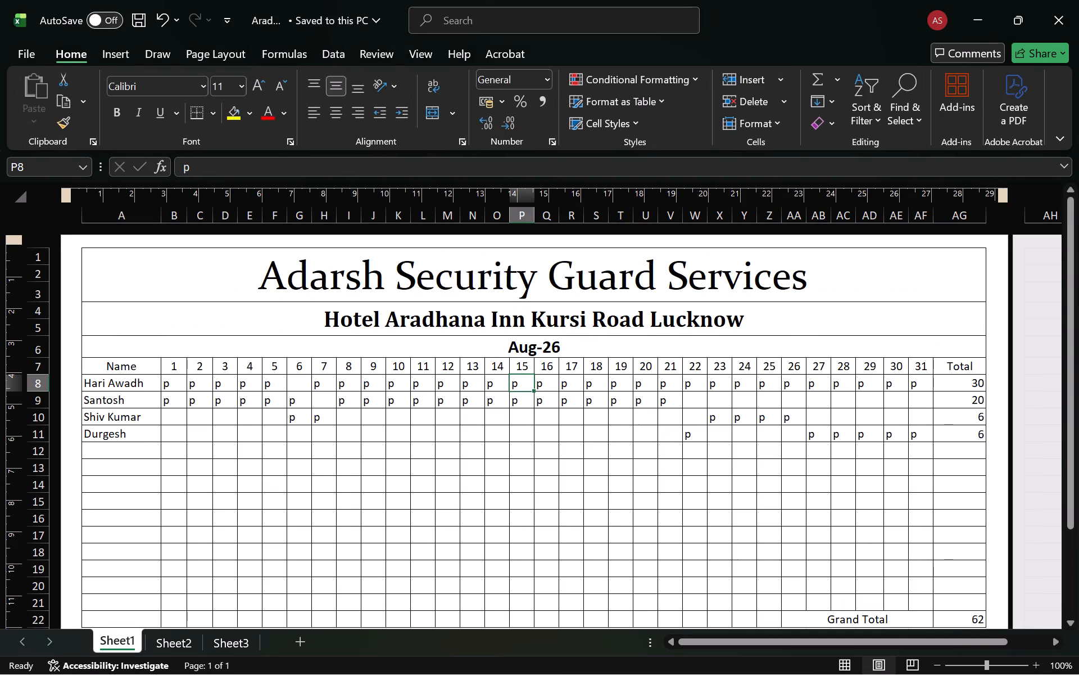
left_click(495, 343)
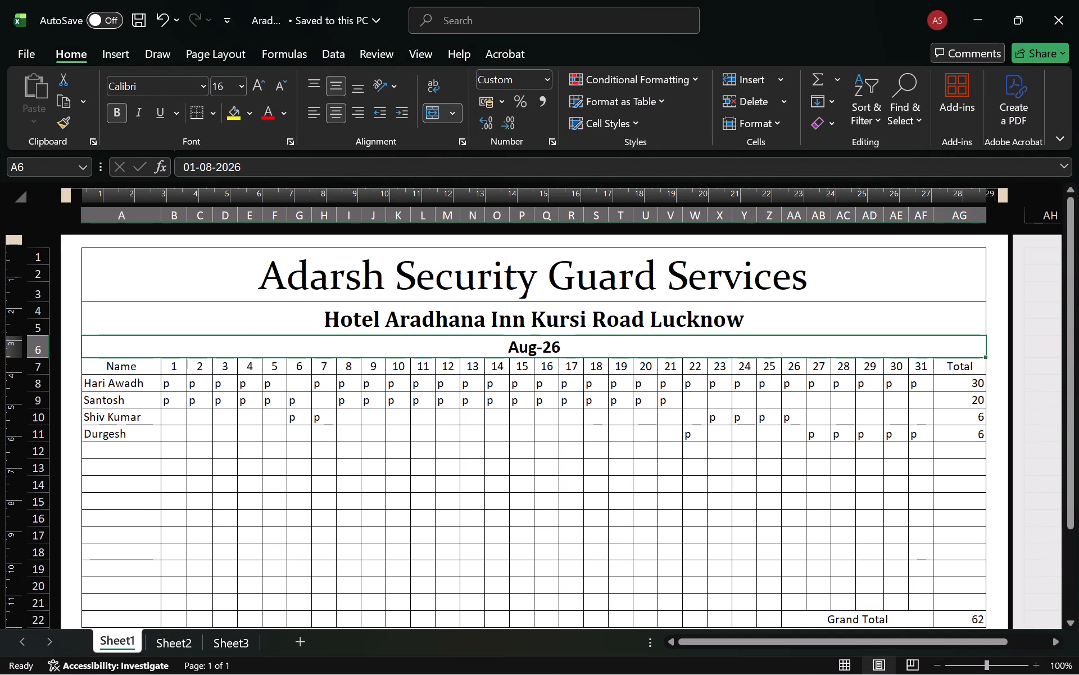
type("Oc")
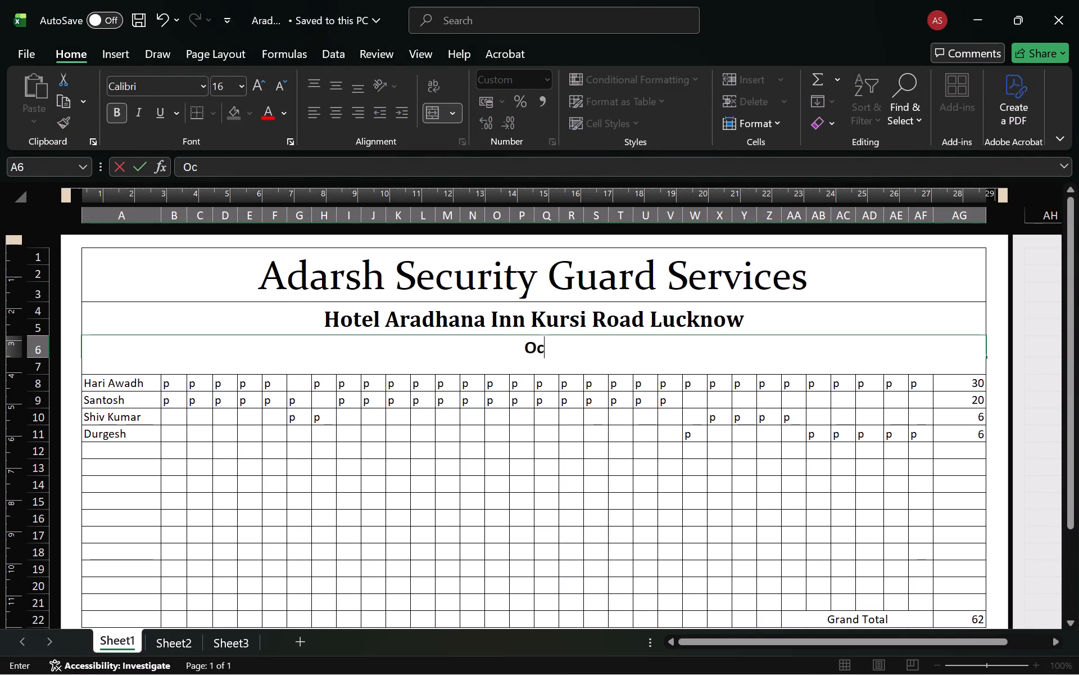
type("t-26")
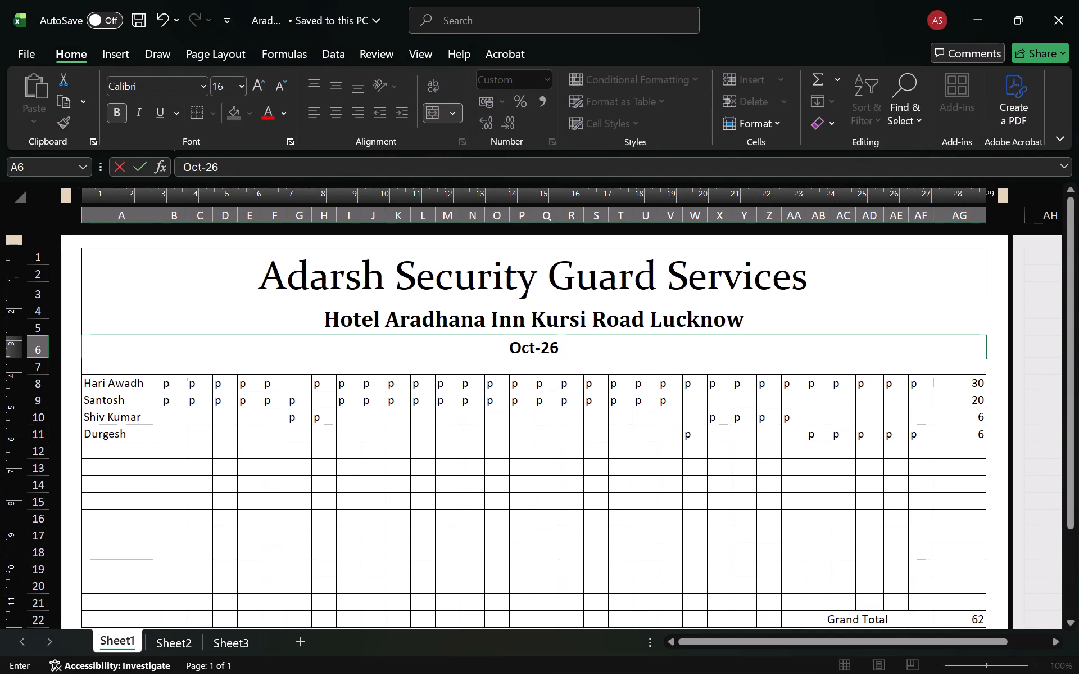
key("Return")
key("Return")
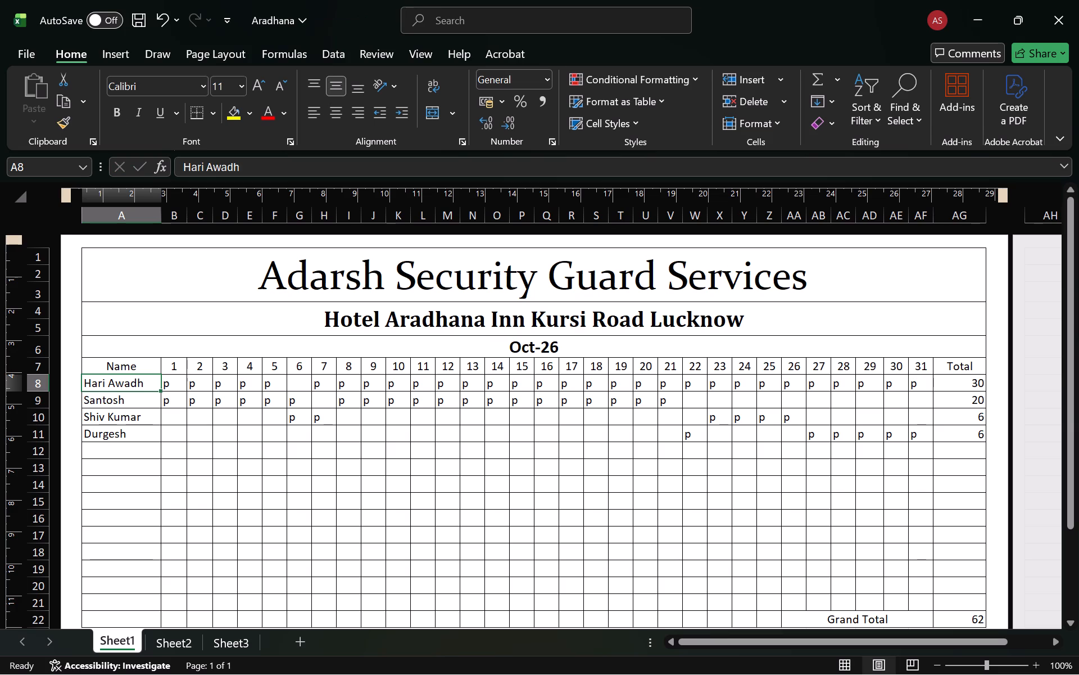
Replace the guard's name in row 8 with the new guard's name and clear the three guard names below it.
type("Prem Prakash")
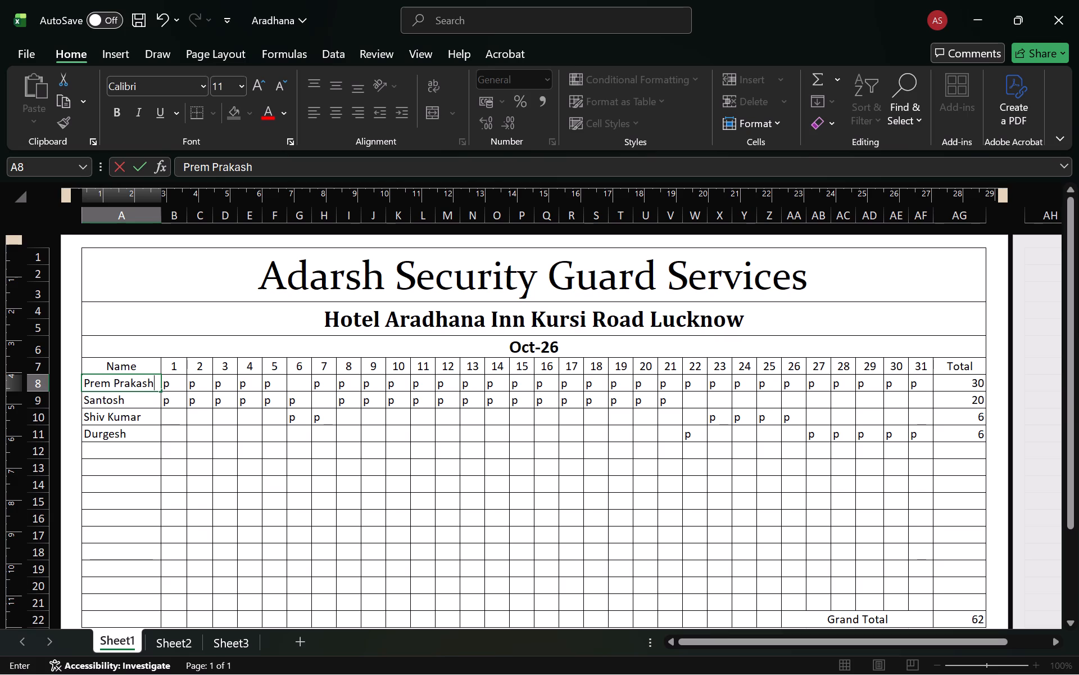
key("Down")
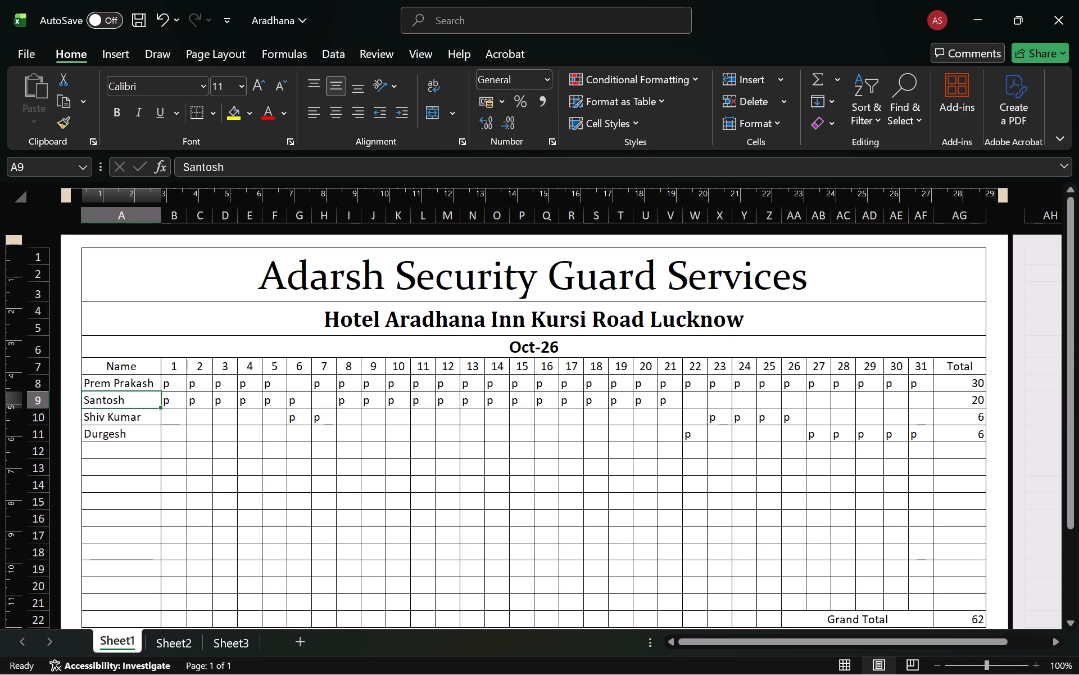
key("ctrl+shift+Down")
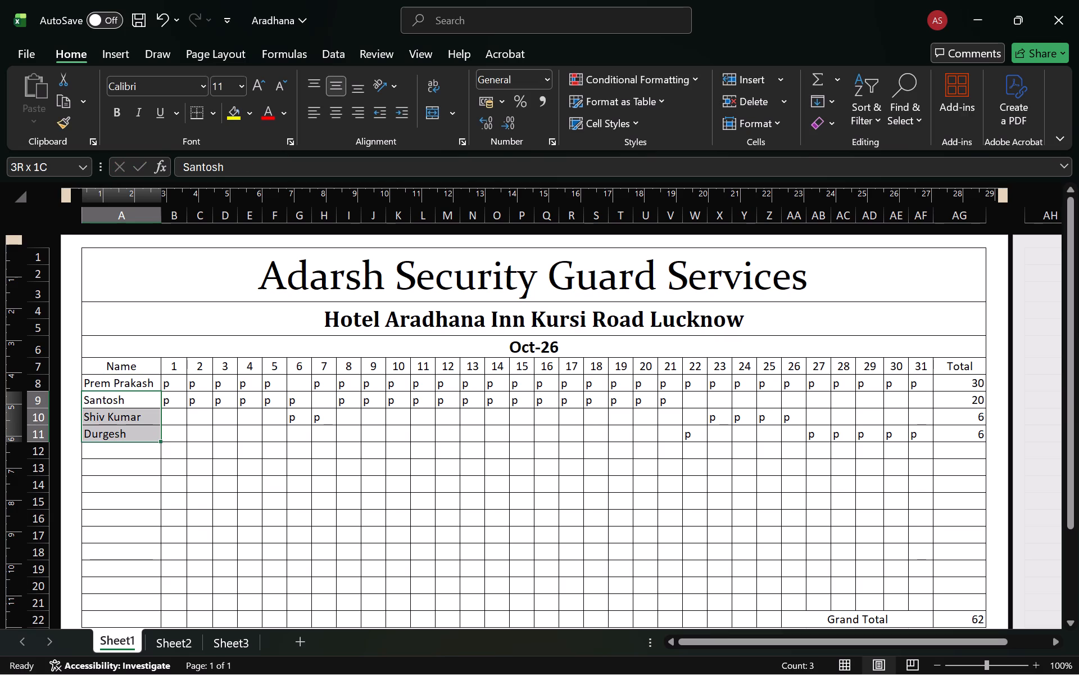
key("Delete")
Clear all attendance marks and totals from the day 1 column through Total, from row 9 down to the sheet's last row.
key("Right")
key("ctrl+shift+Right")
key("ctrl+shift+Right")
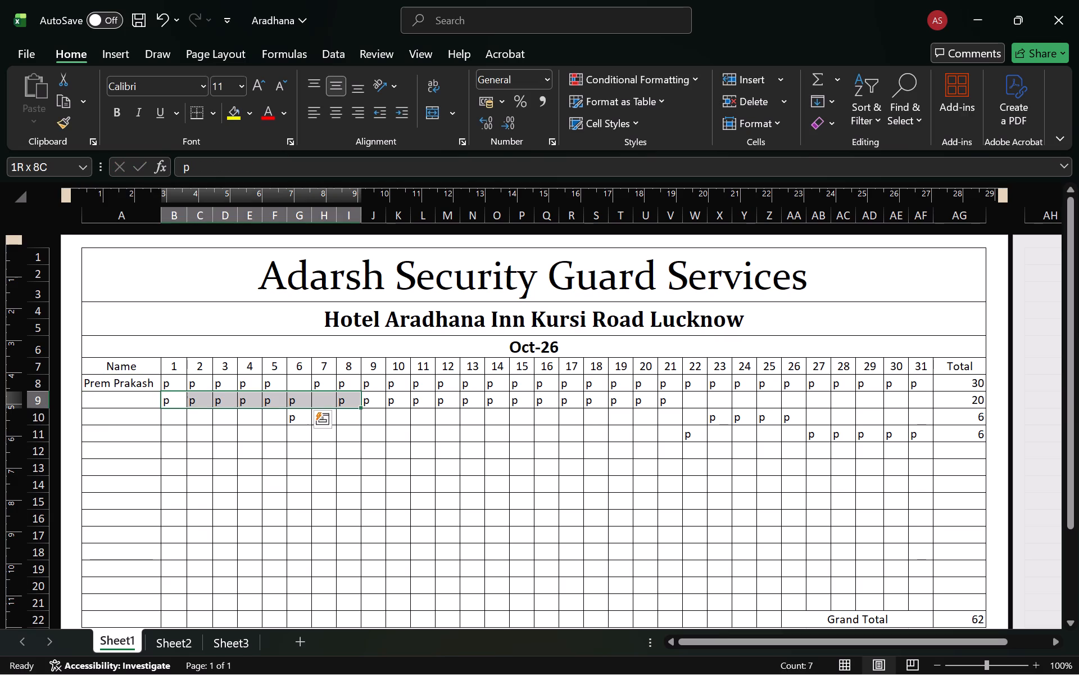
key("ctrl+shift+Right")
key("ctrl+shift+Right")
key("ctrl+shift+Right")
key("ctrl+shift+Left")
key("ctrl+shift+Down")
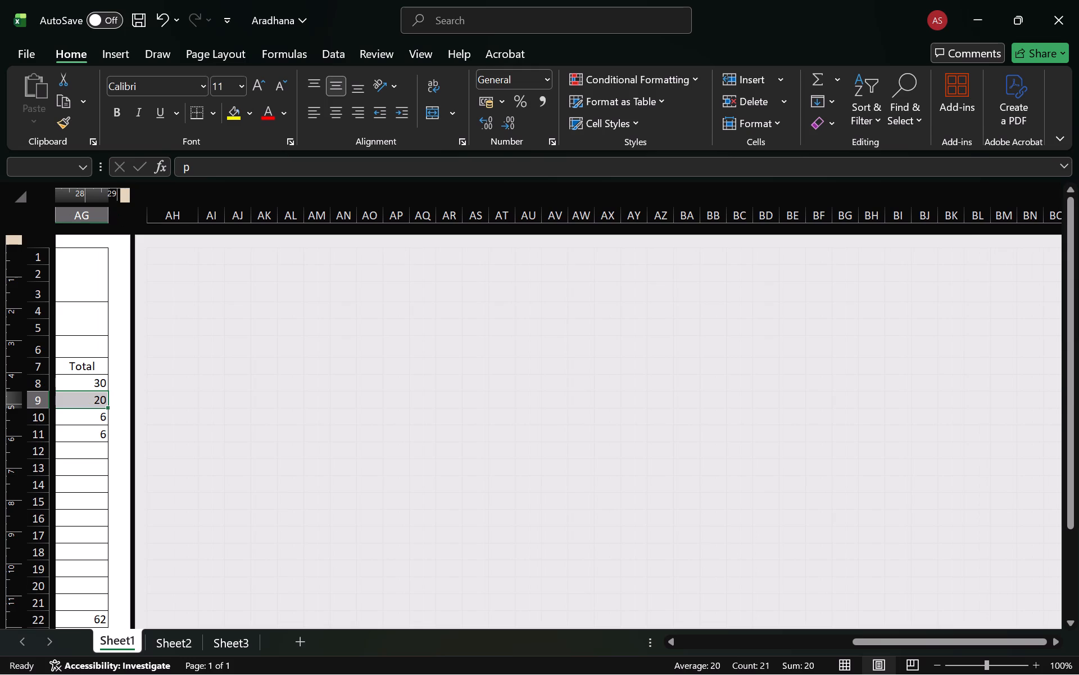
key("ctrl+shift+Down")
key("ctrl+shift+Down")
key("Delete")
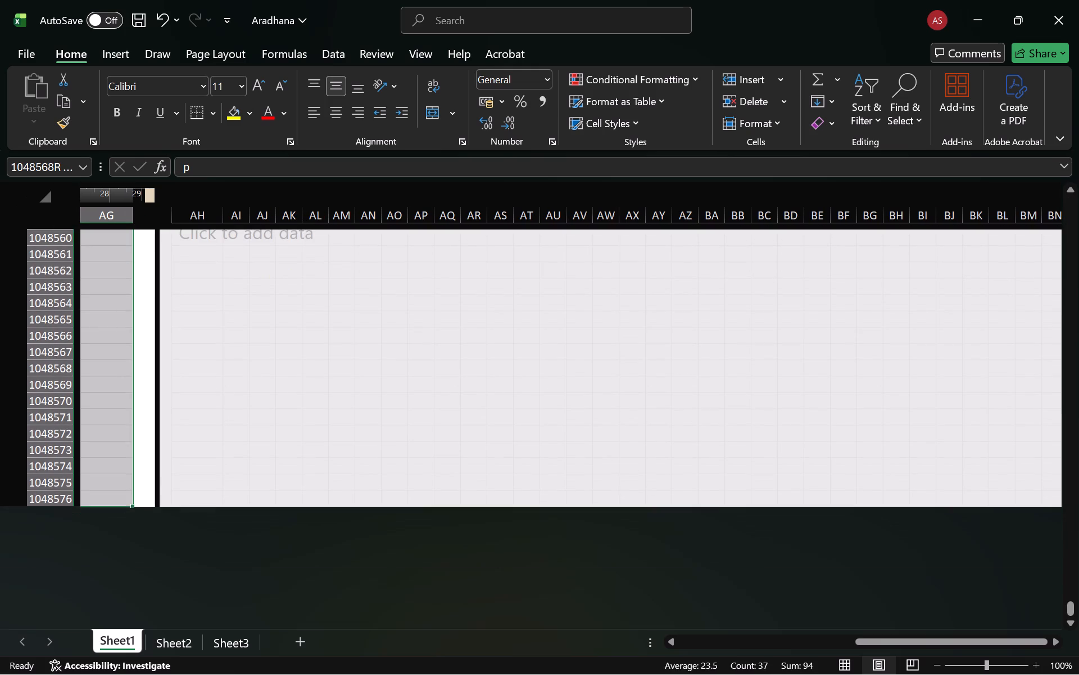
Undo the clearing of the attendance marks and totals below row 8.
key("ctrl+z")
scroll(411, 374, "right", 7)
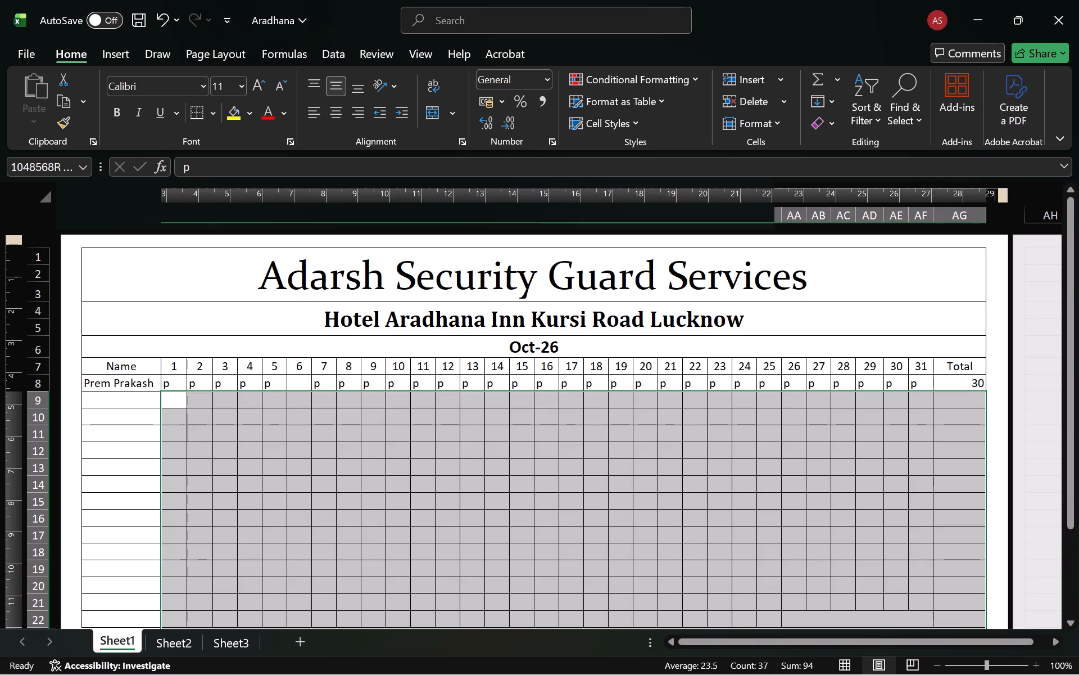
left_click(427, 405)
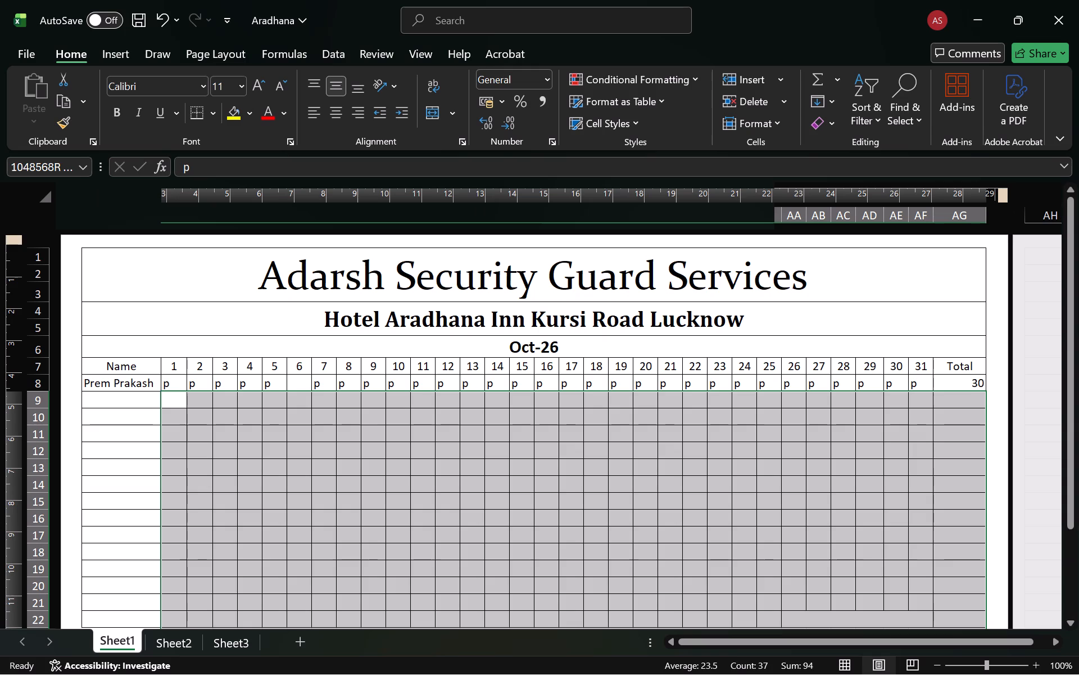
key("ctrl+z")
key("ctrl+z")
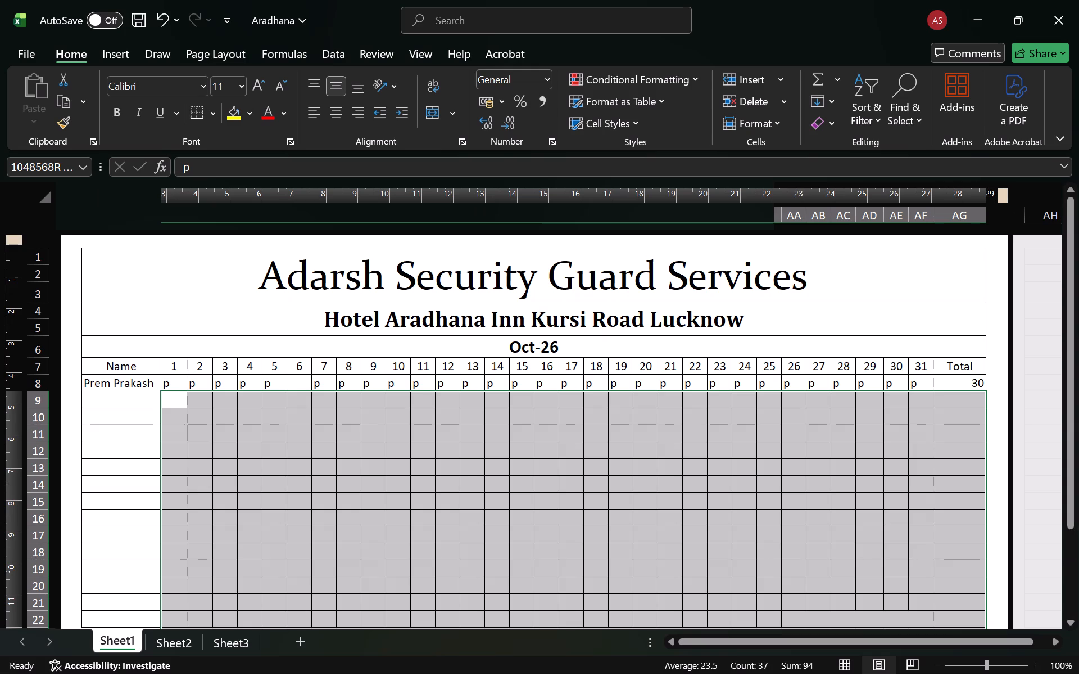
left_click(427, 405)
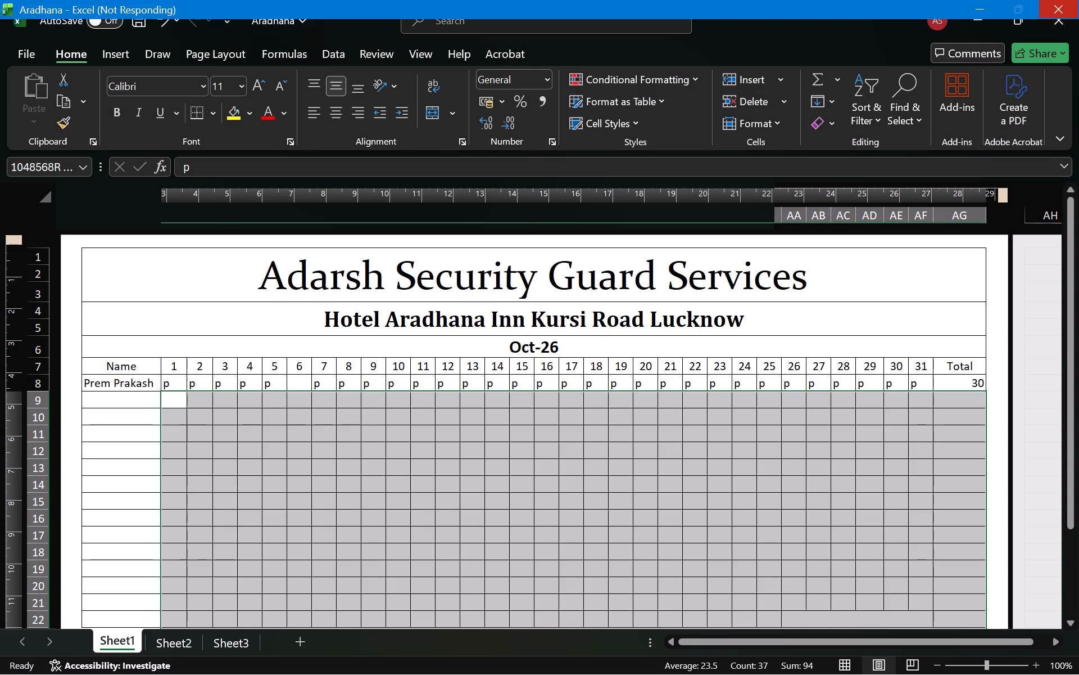
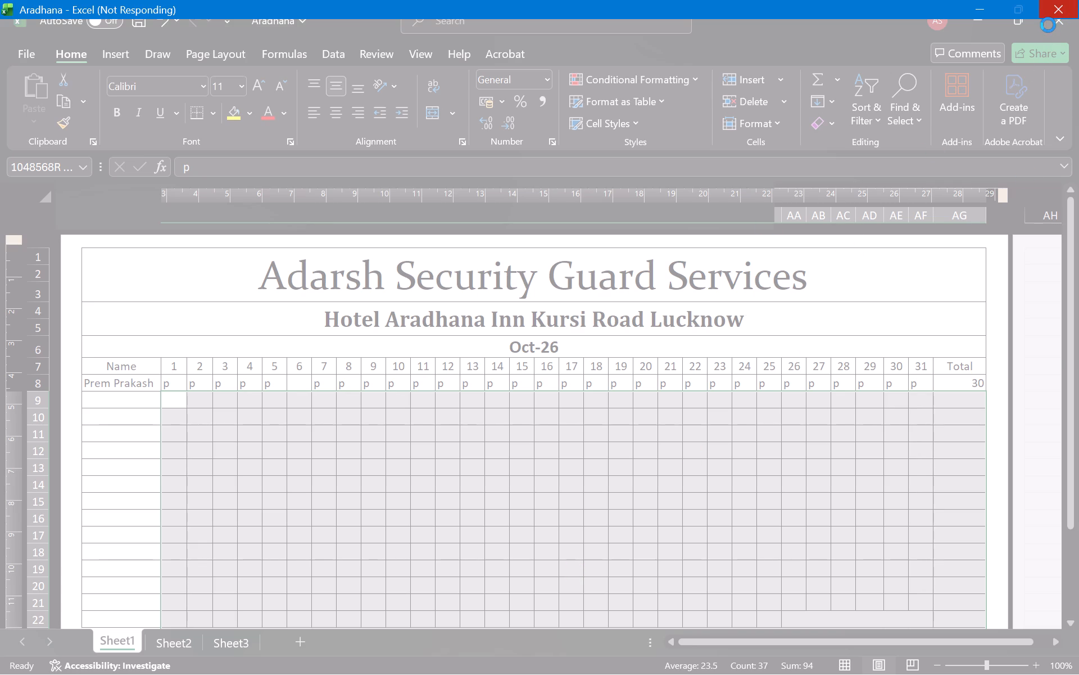
Force-close the unresponsive Aradhana workbook and cancel the problem report.
left_click(554, 381)
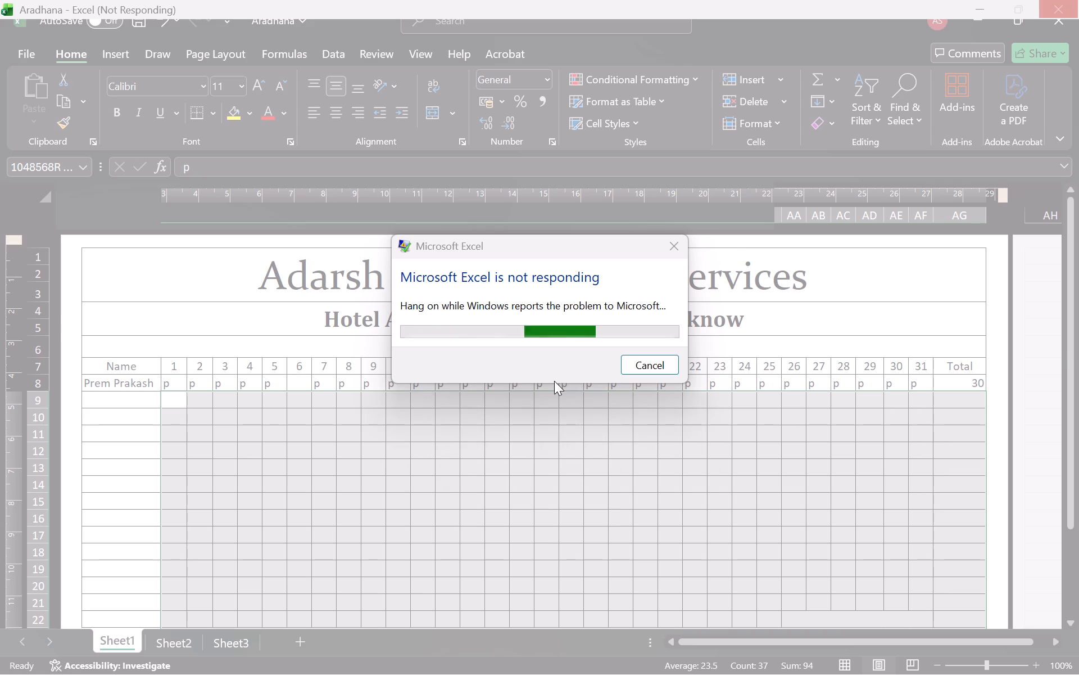
left_click(628, 365)
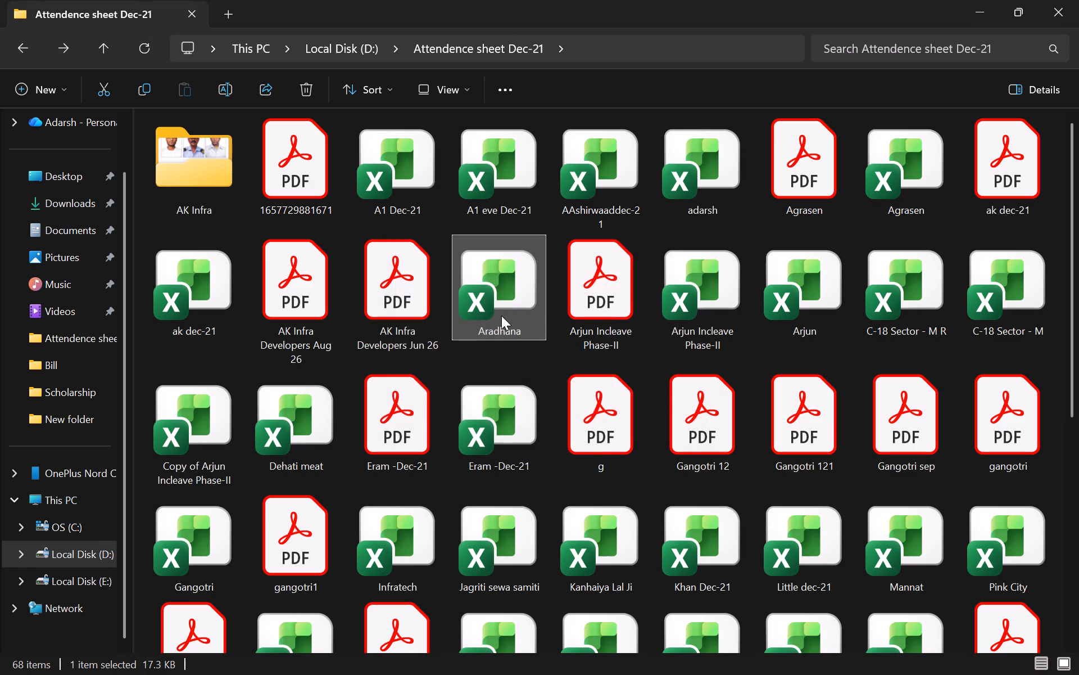
Enable 'Compress contents to save disk space' in the Aradhana file's advanced attributes and apply it.
right_click(501, 316)
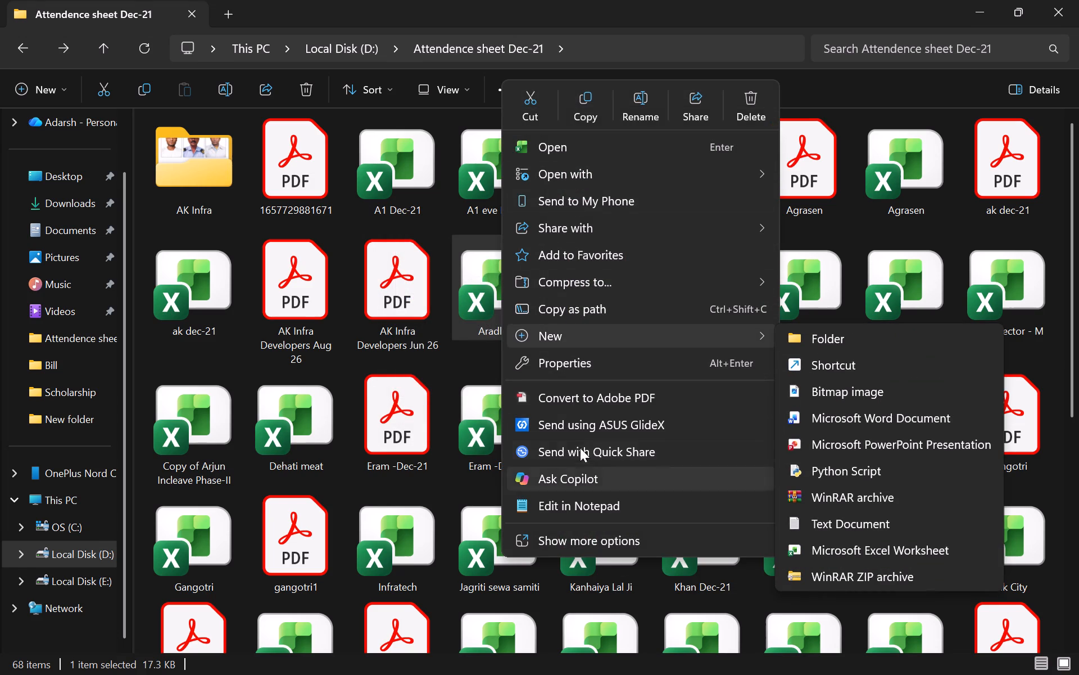
left_click(584, 349)
left_click(582, 360)
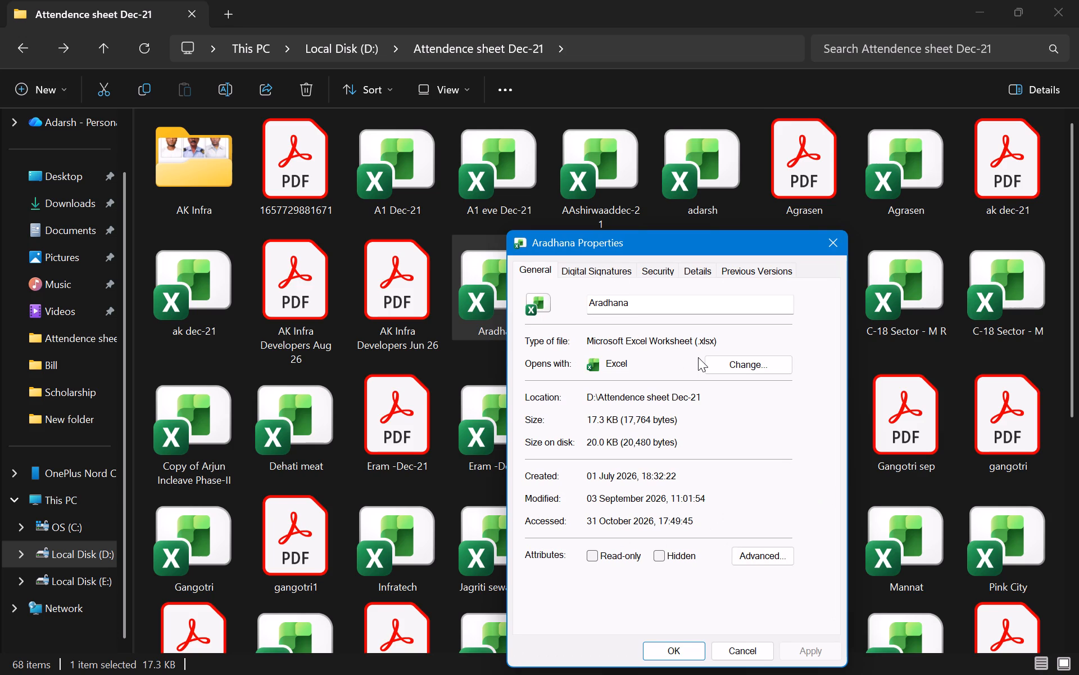
left_click(761, 553)
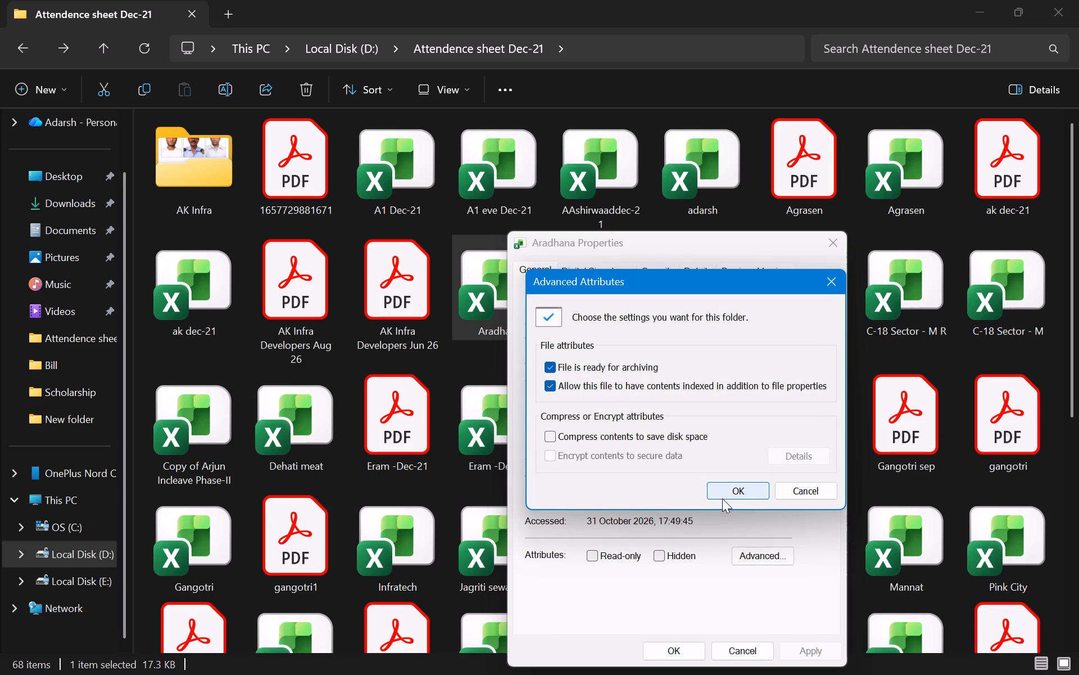
left_click(723, 494)
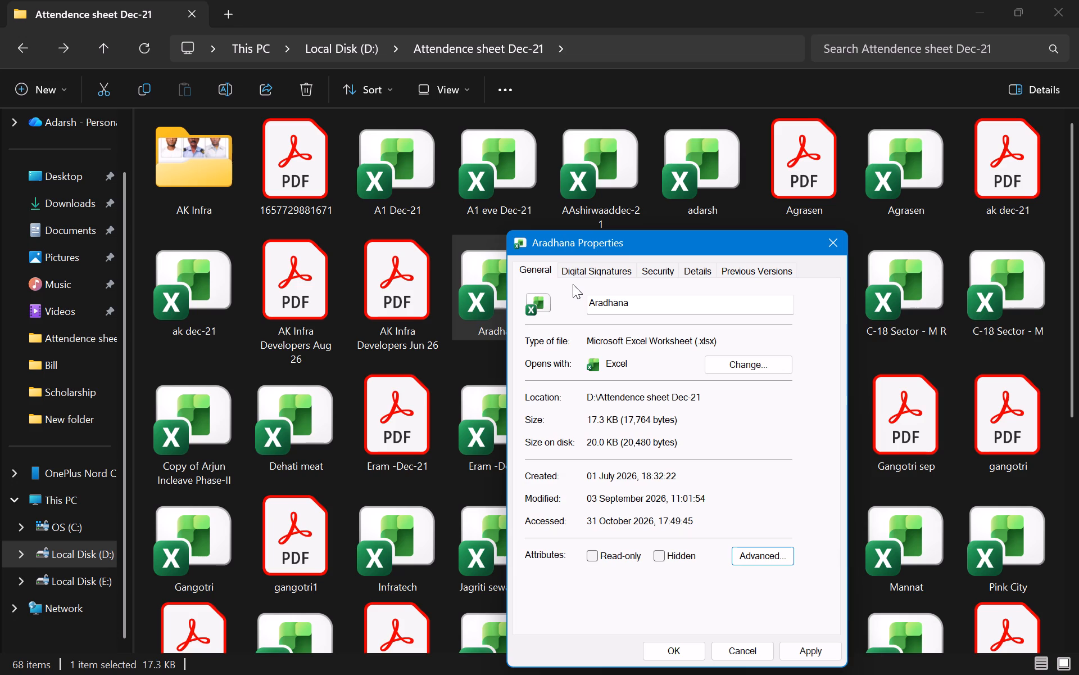
left_click(753, 550)
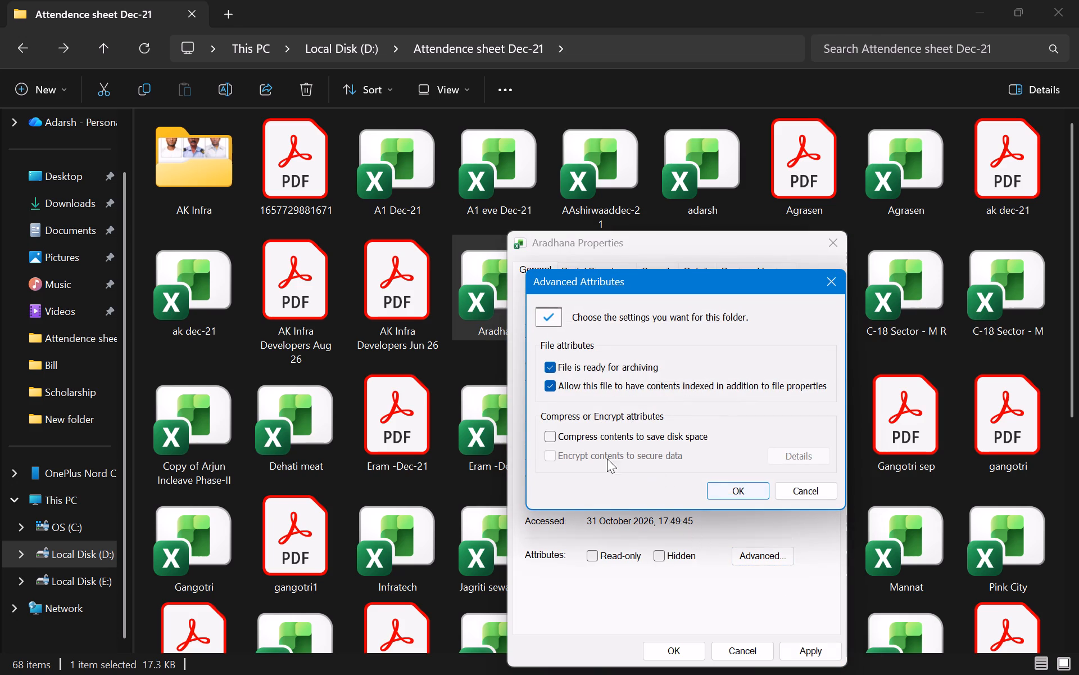
left_click(552, 436)
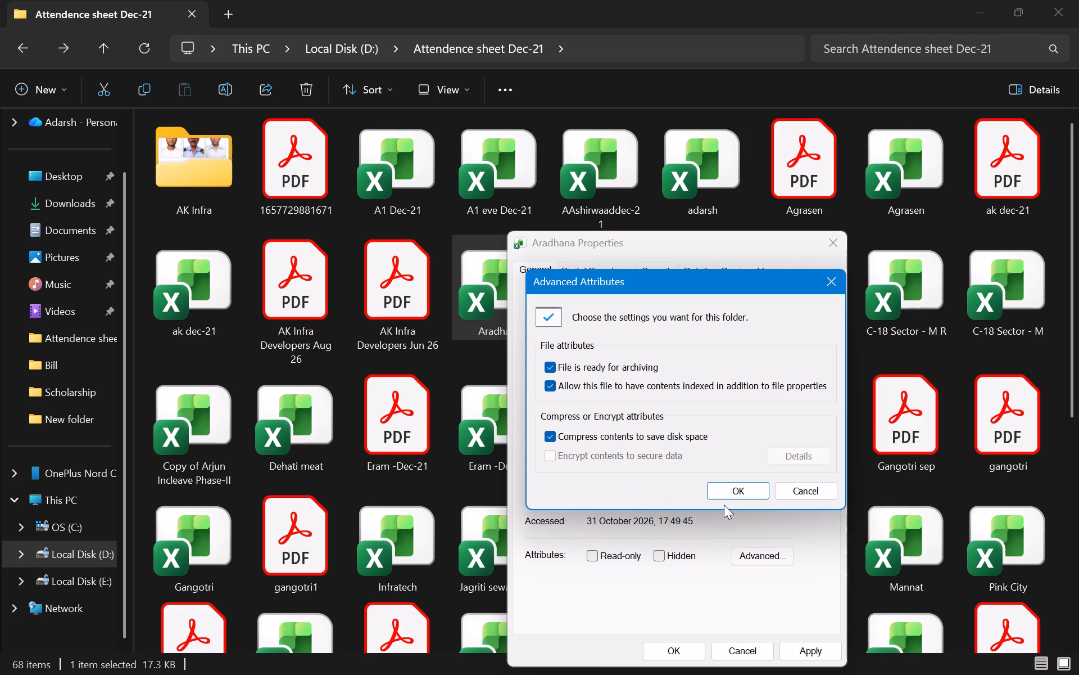
left_click(731, 489)
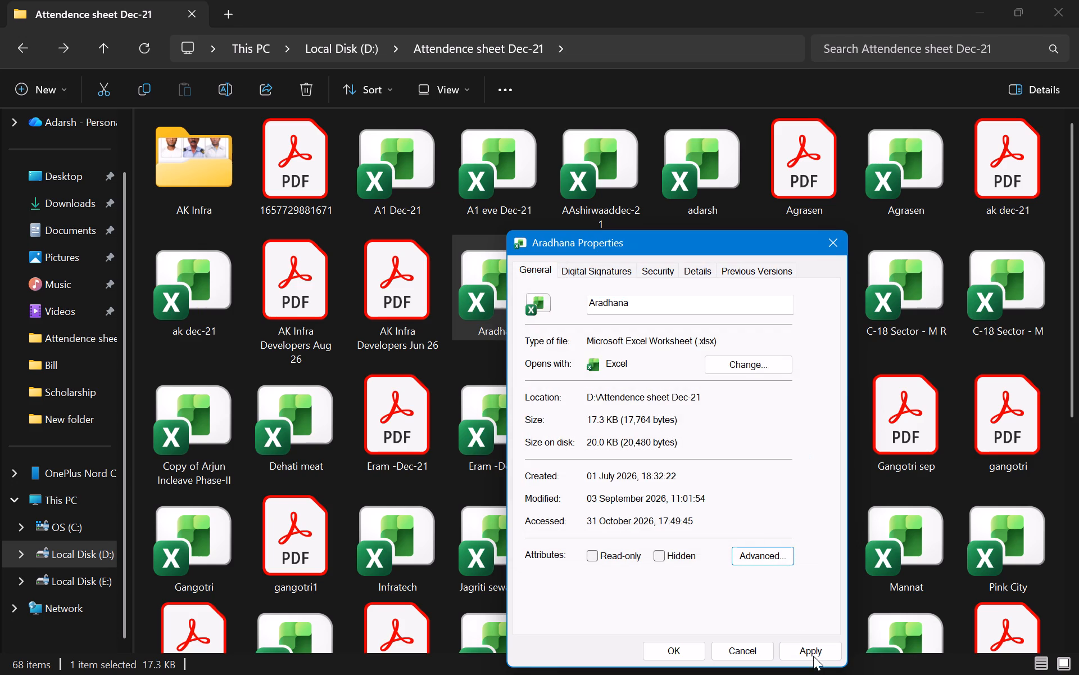
left_click(811, 650)
left_click(677, 649)
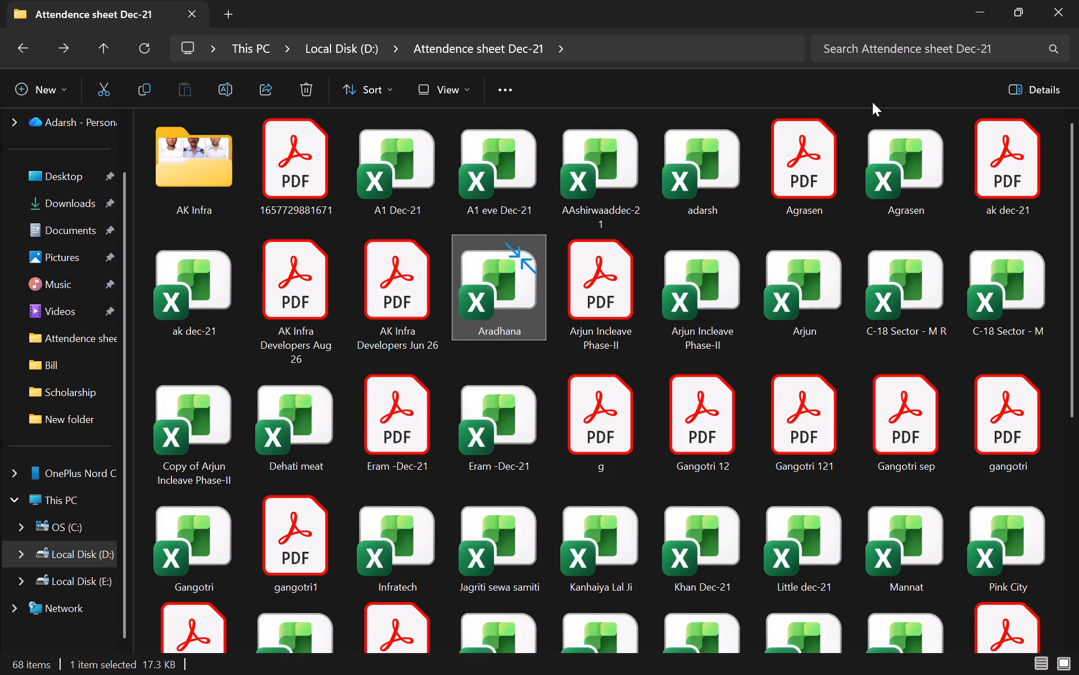
Search the attendance folder for "shubham" and close the search.
left_click(873, 49)
type("shubham")
key("Return")
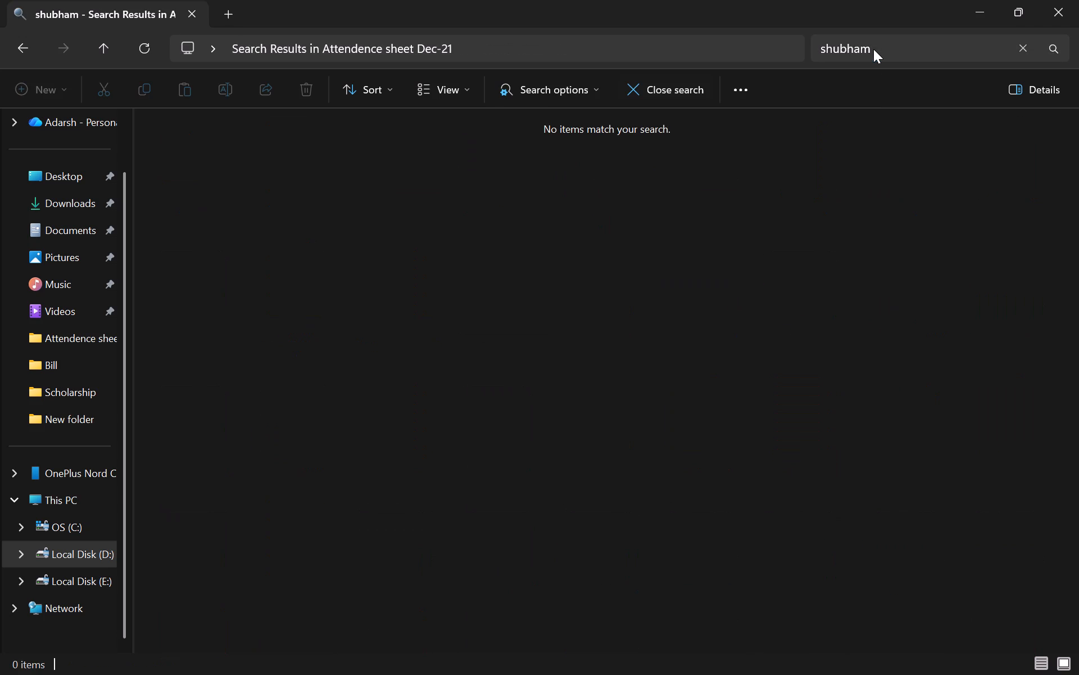
left_click(658, 100)
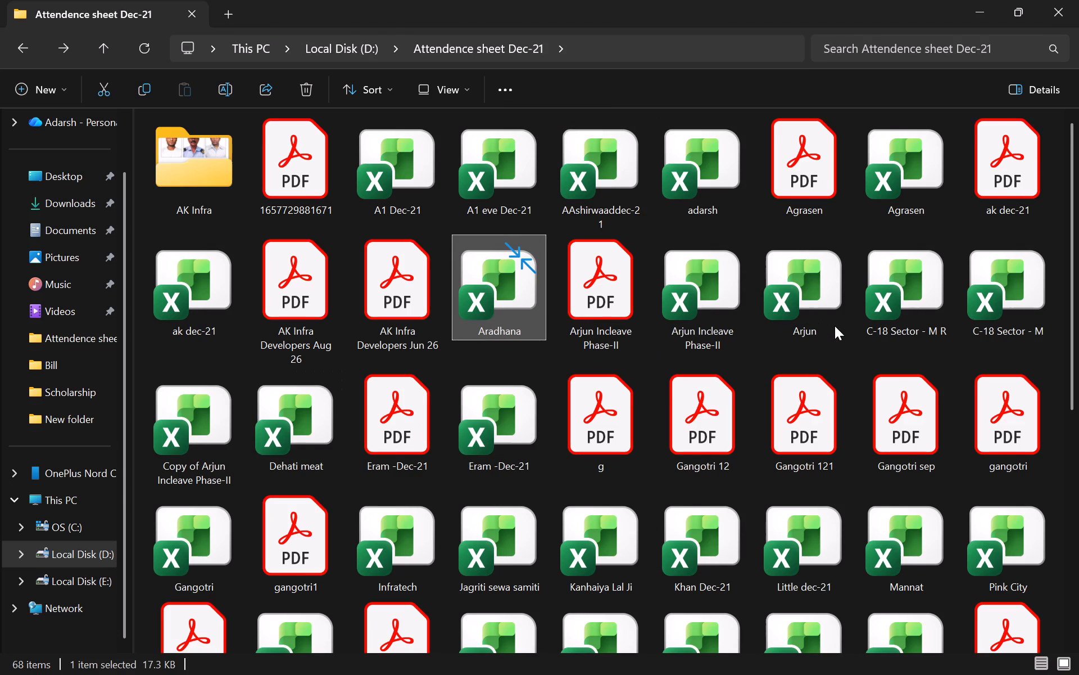
Open the Dehati meat attendance workbook from the attendance folder.
scroll(835, 326, "down", 1)
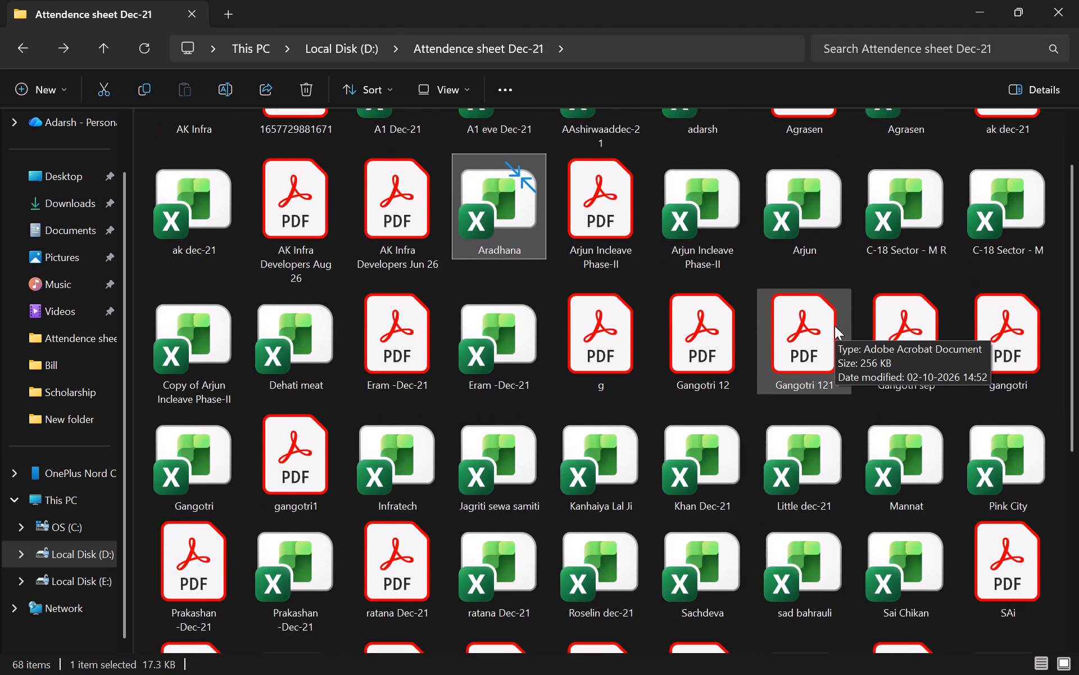
scroll(835, 326, "down", 4)
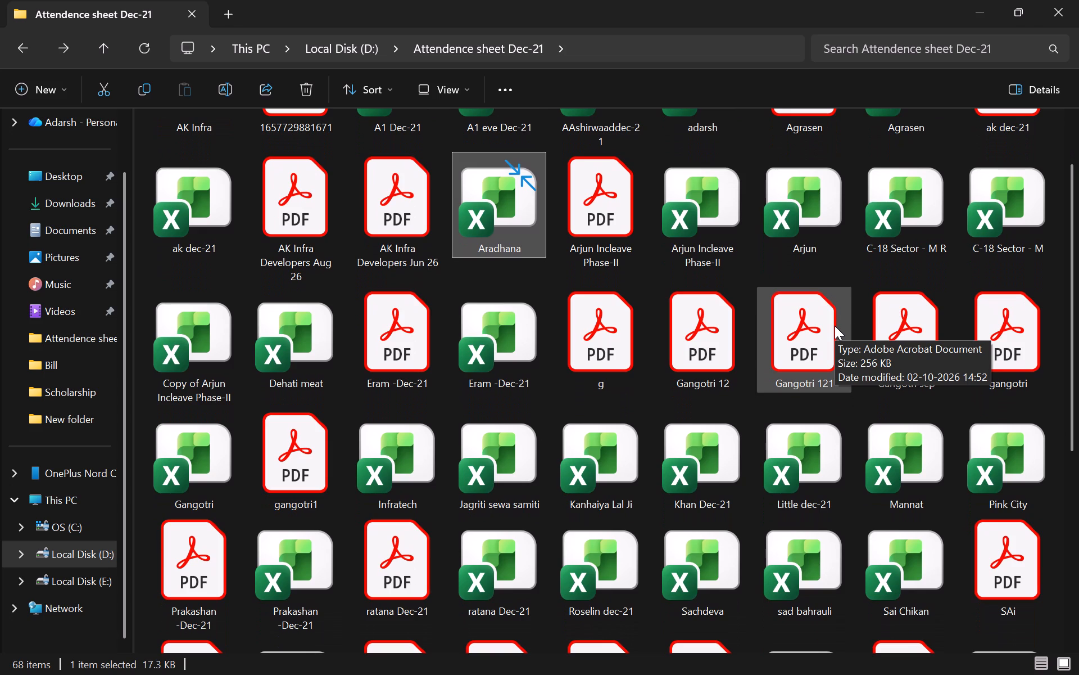
scroll(835, 326, "down", 1)
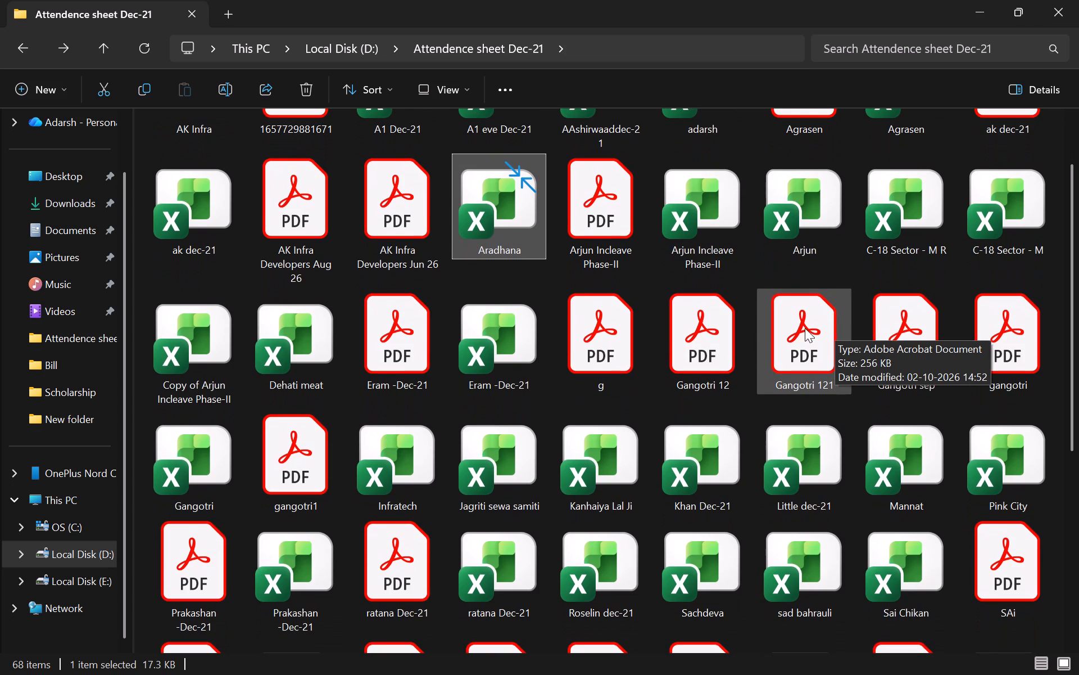
double_click(288, 345)
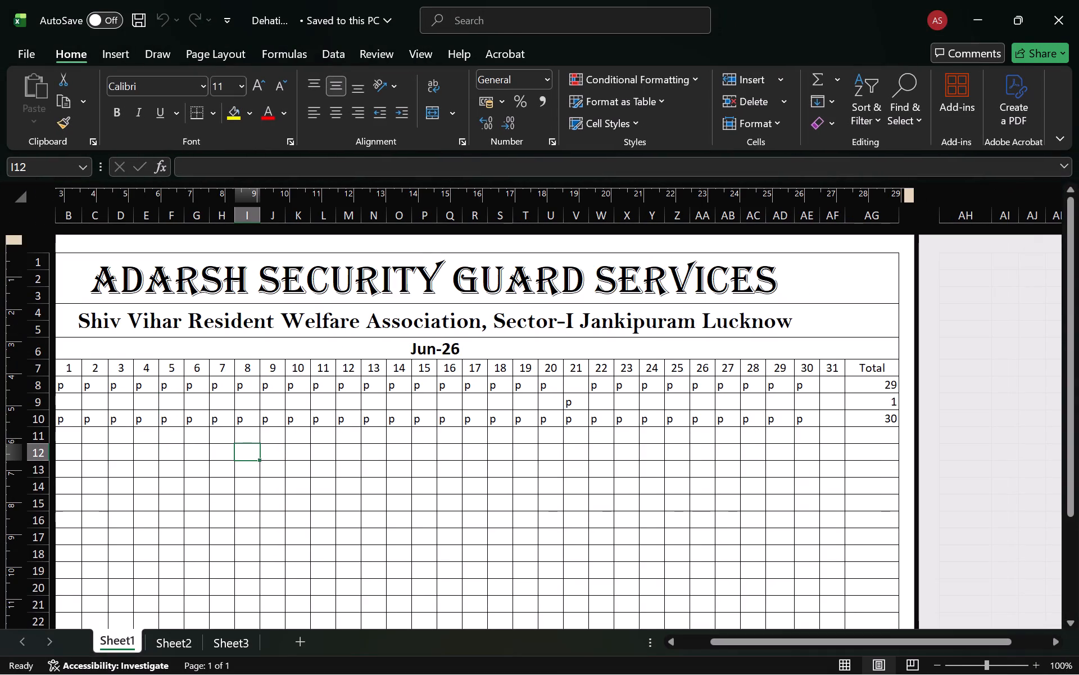
Replace the client heading in row 4 with the new client's name followed by "(Model Shop)".
scroll(288, 345, "right", 1)
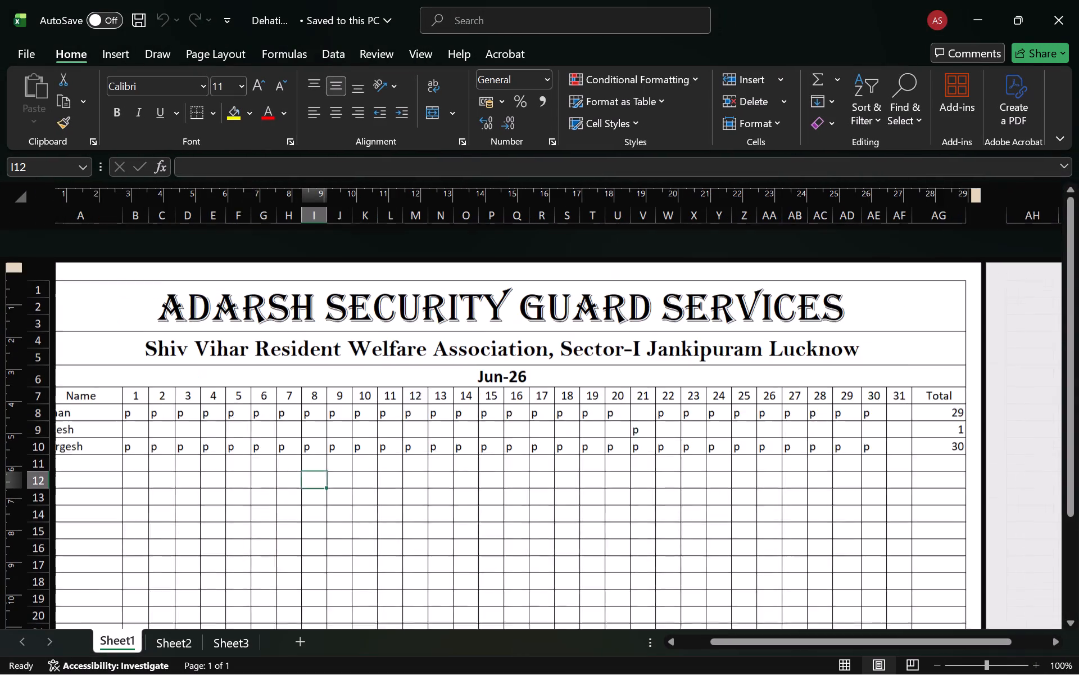
scroll(288, 345, "right", 1)
left_click(282, 345)
left_click(285, 309)
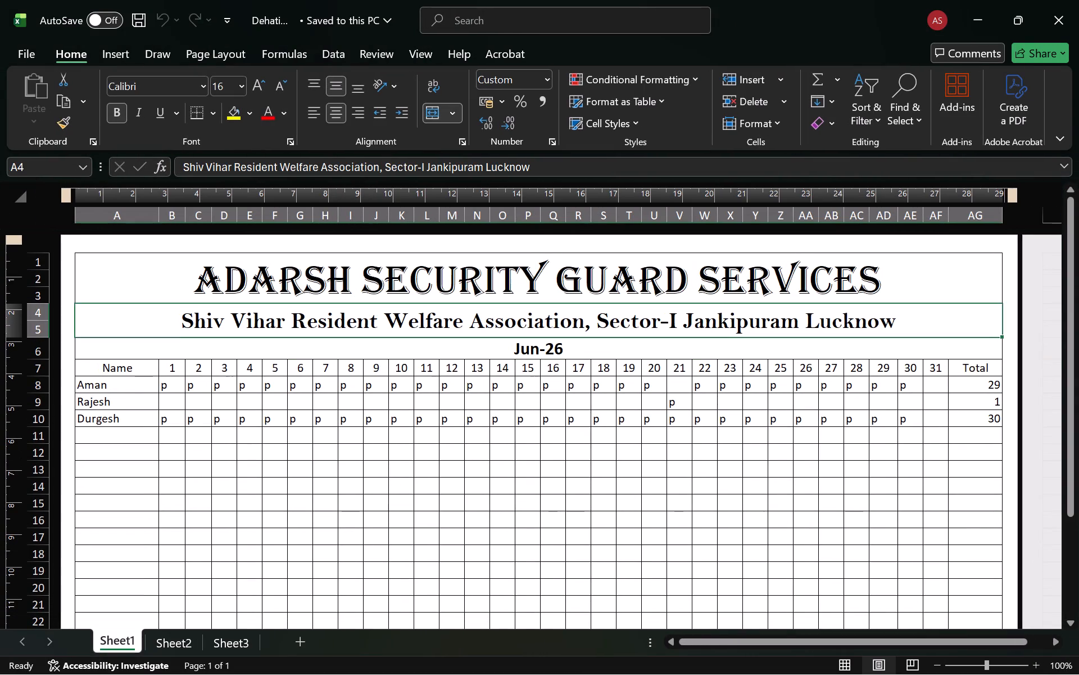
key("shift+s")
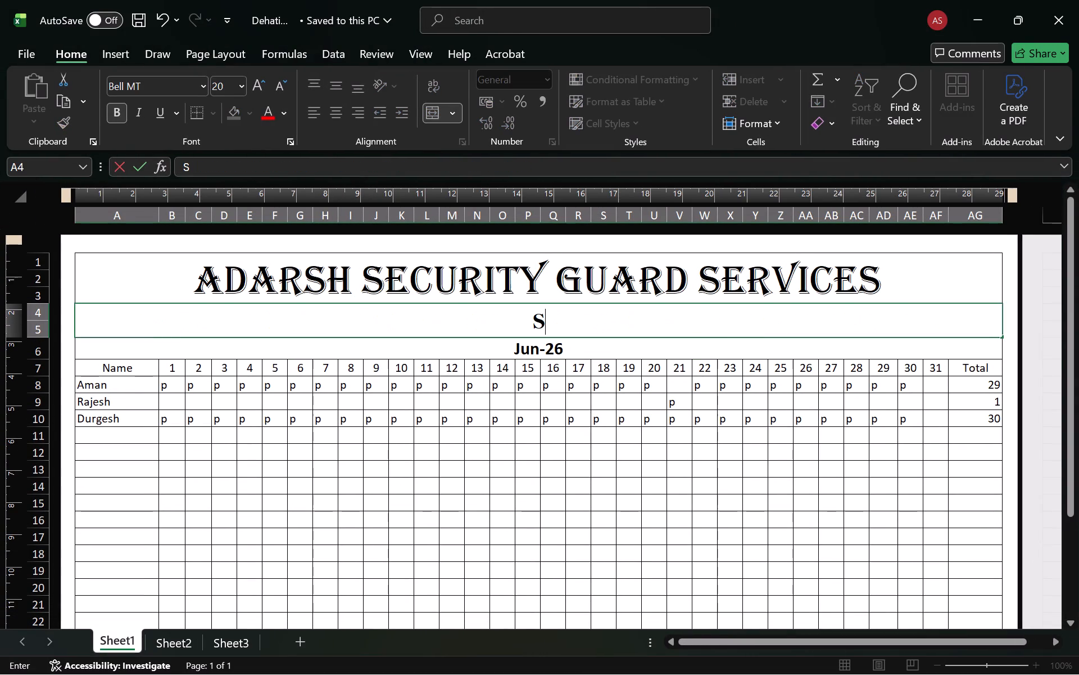
key("BackSpace")
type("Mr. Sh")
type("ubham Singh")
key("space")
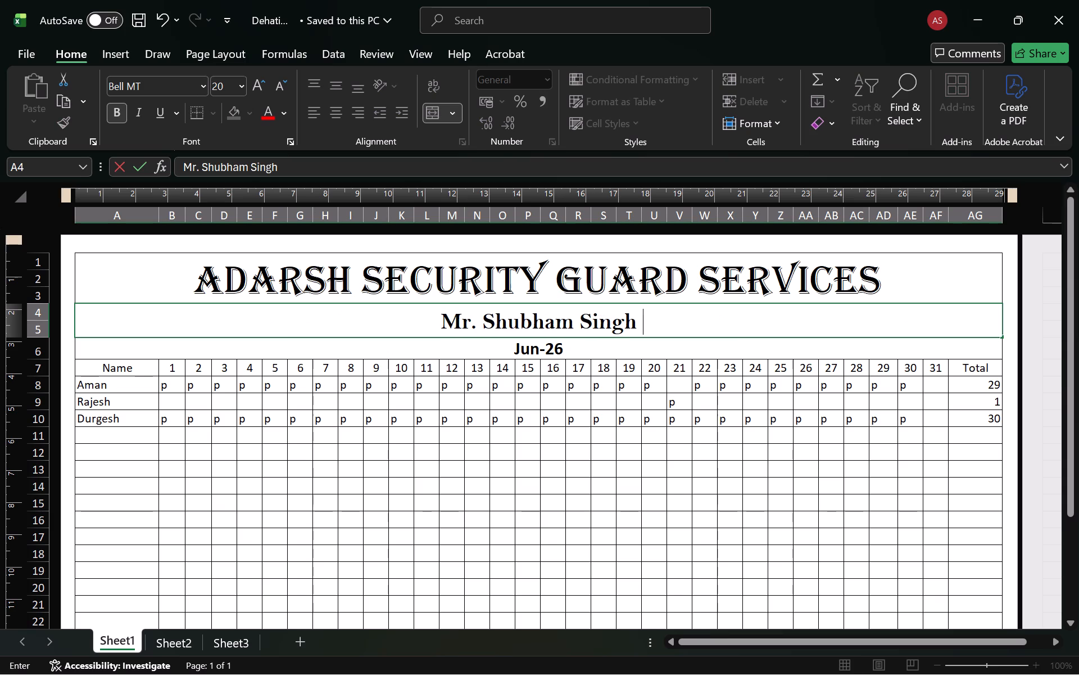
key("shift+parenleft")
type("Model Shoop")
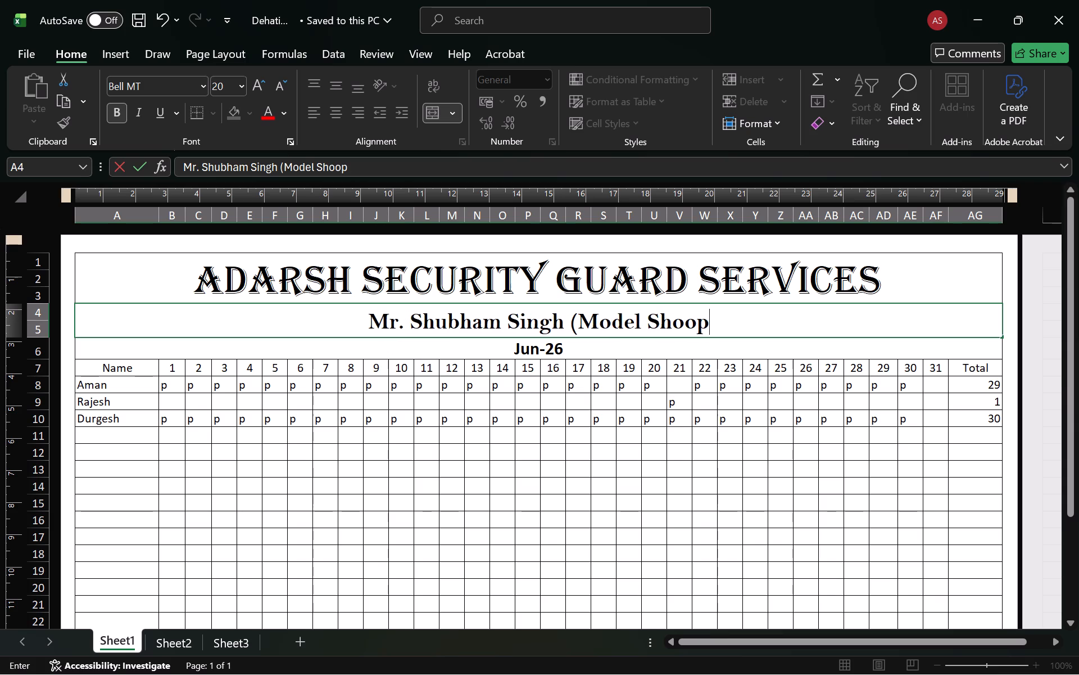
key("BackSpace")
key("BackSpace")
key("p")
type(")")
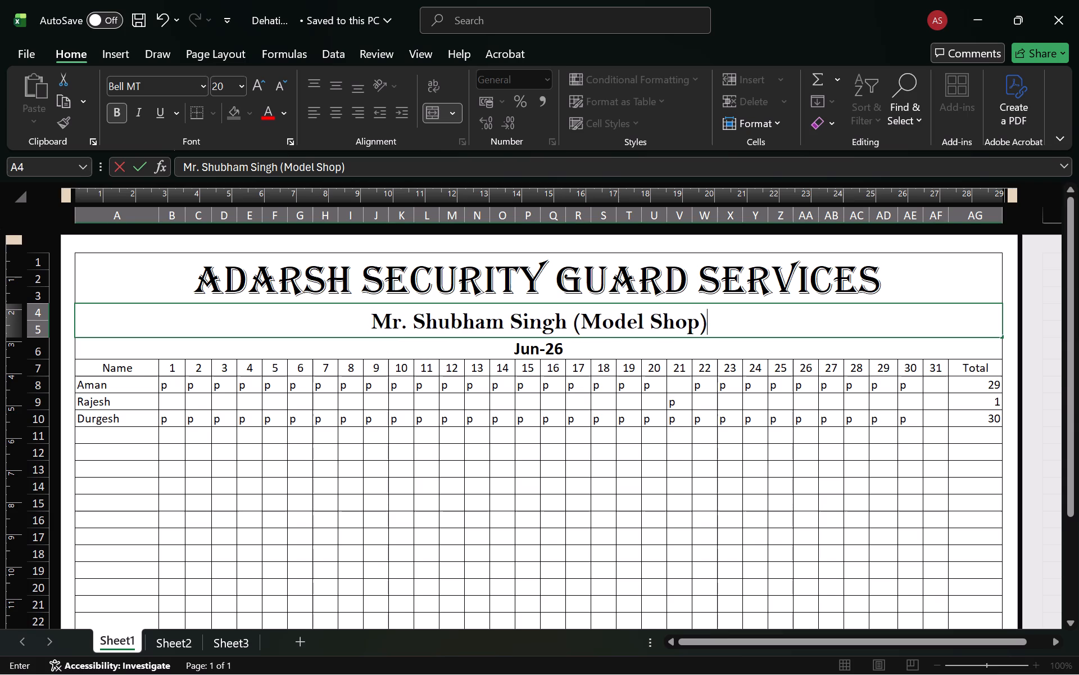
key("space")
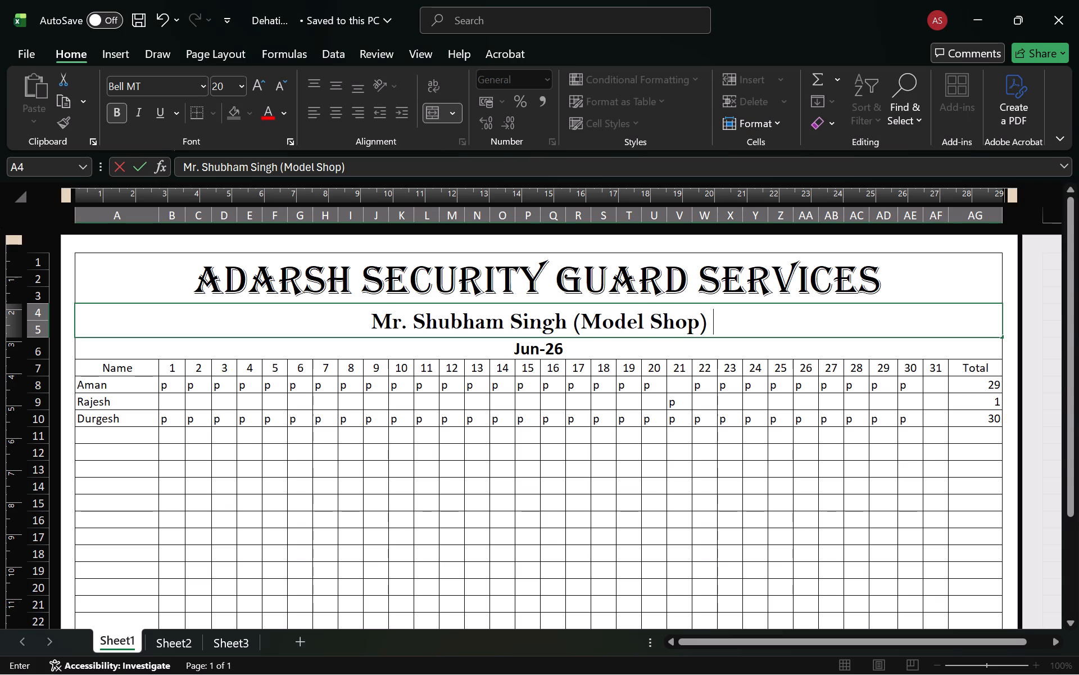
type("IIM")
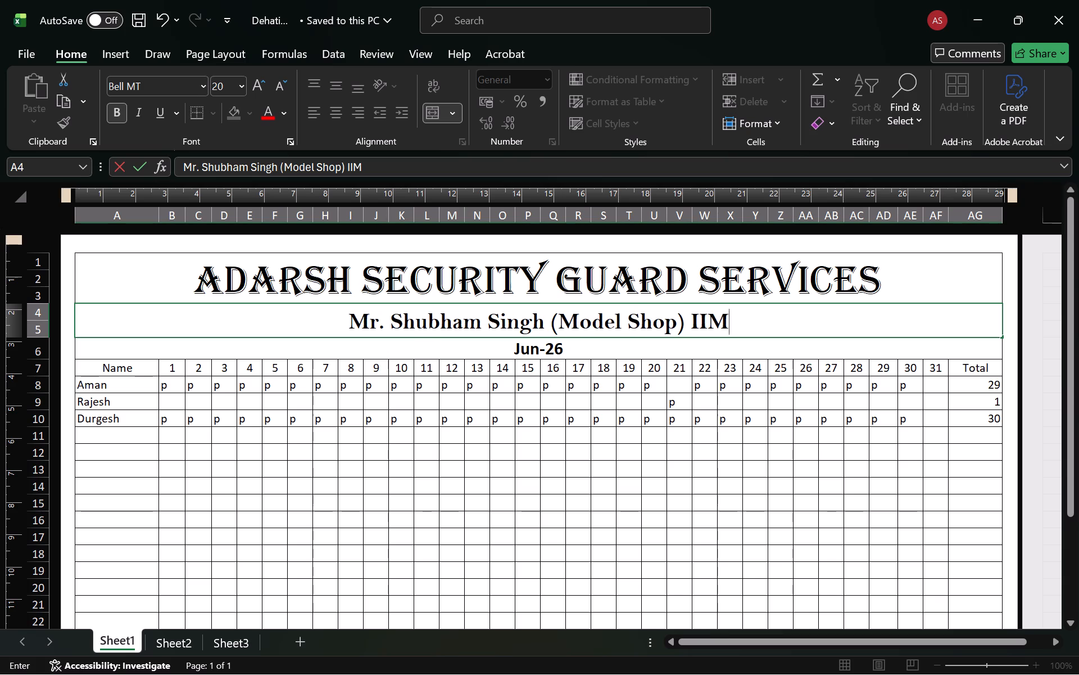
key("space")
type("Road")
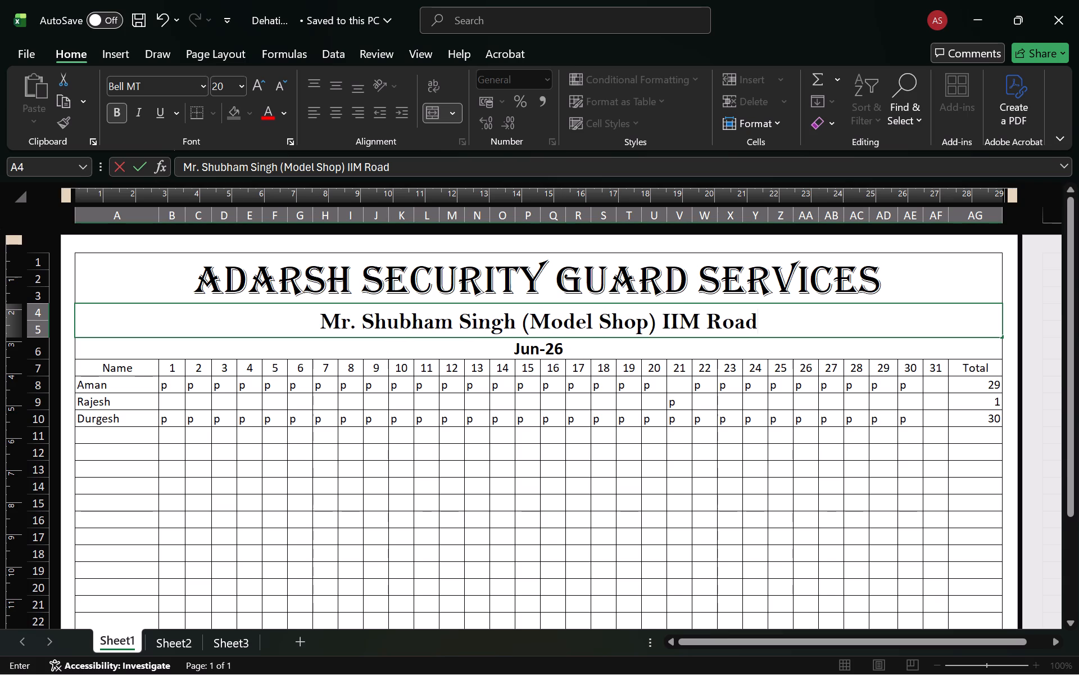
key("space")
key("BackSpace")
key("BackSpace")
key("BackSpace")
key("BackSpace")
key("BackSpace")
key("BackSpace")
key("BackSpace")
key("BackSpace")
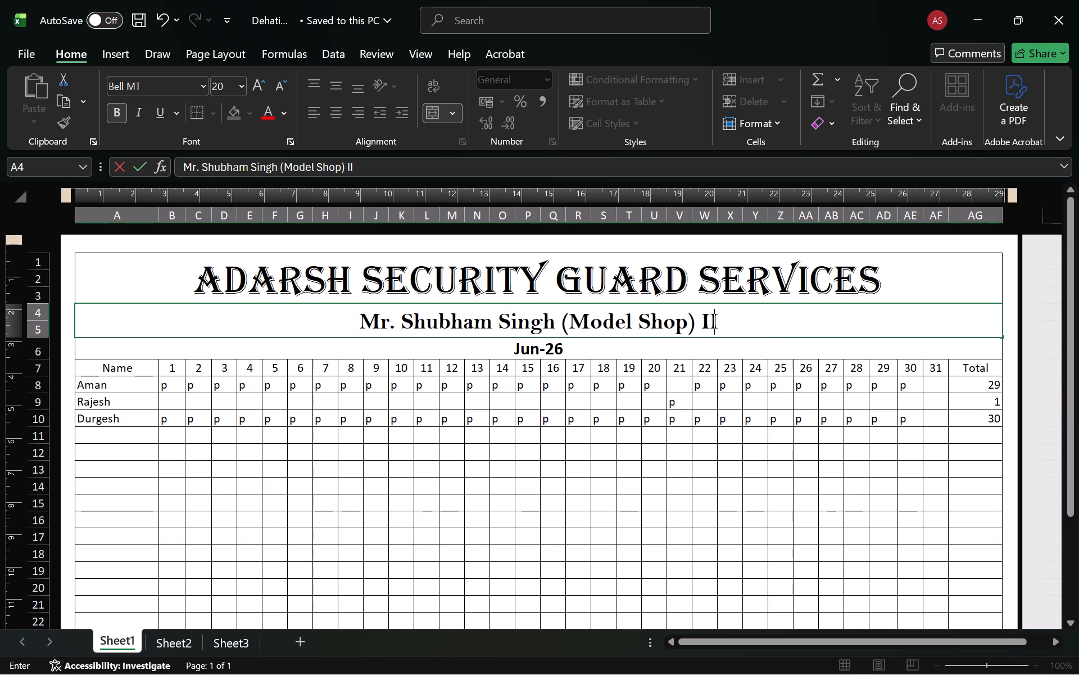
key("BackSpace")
Complete the client heading with the location "Sitapur Road Lucknow".
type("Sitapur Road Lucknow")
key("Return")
Set the attendance month below the client heading to Oct-26.
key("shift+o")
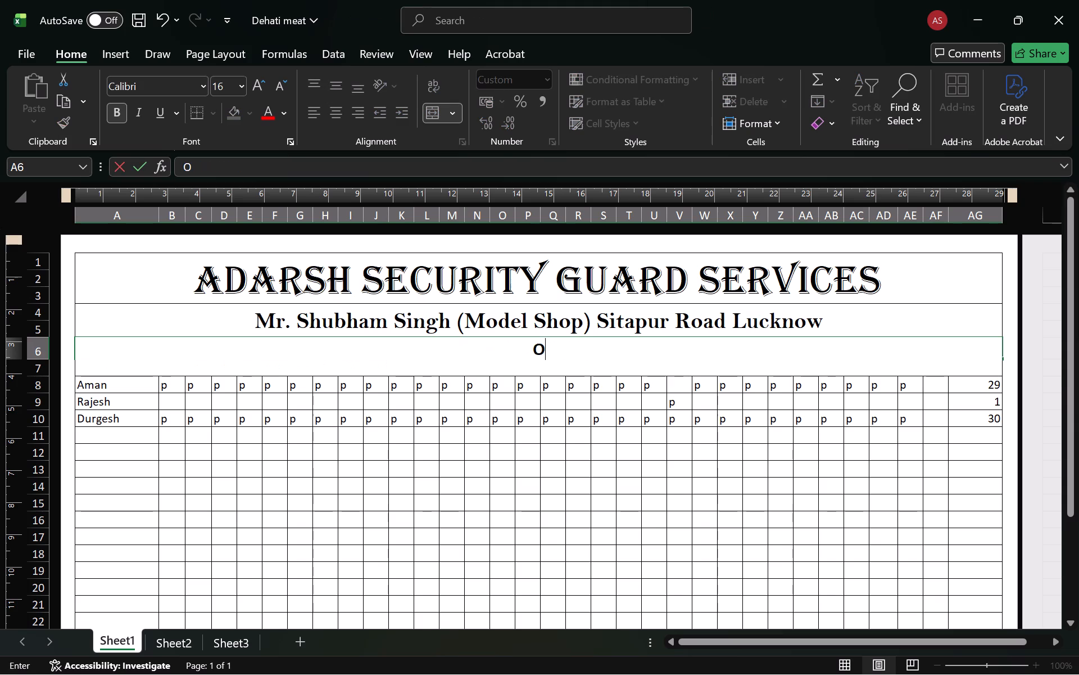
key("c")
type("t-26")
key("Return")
Replace the first guard's name in cell A8 with Dharmendra.
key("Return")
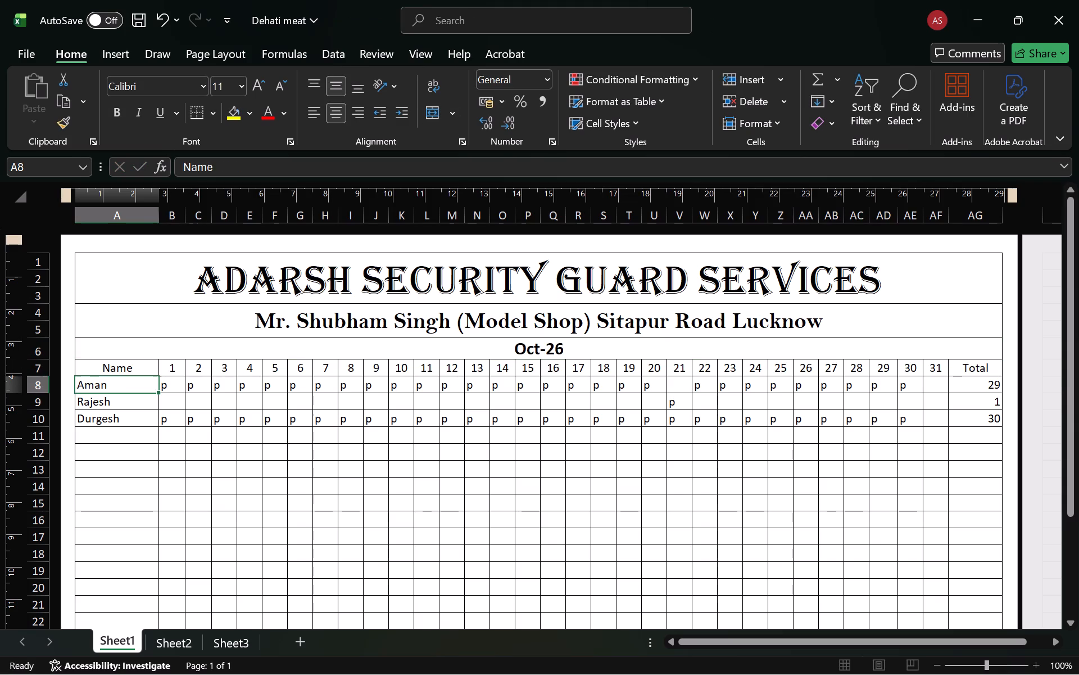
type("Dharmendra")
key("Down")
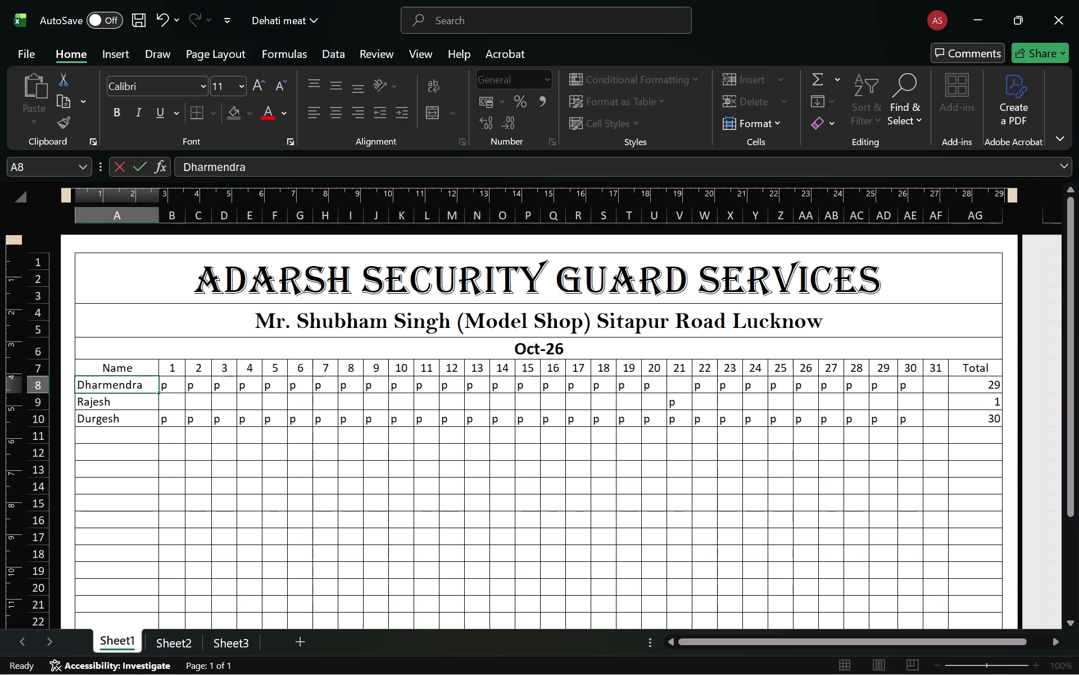
Select the old guard names in the Name column from cell A9 down.
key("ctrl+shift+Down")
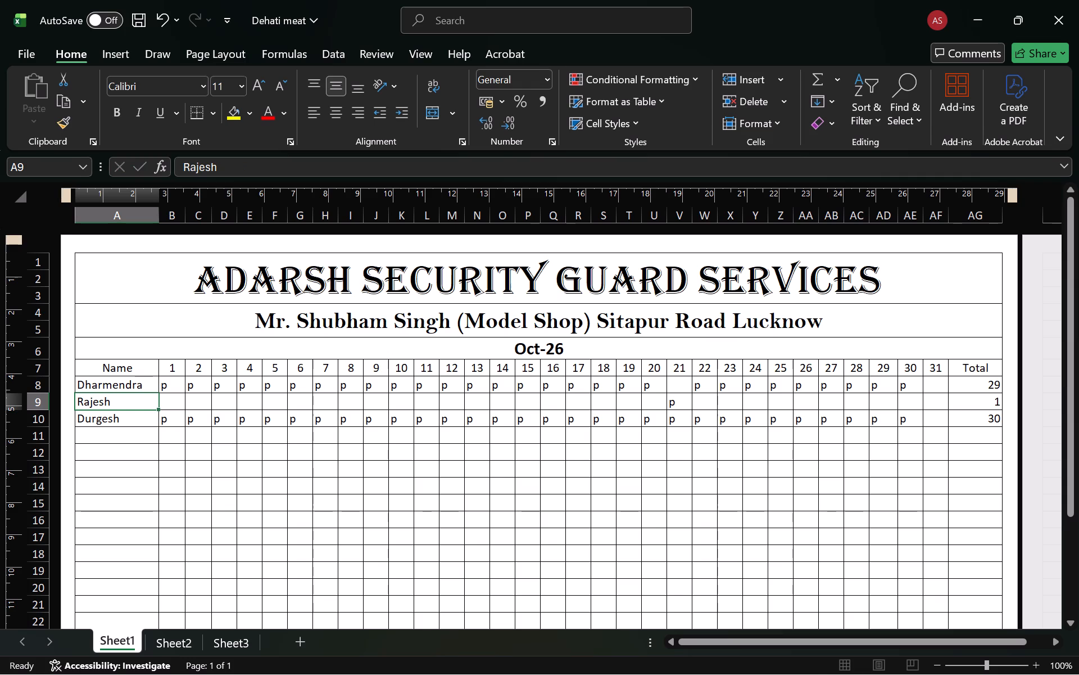
Clear the guard names, attendance marks and totals in rows 9 and 10 of the Model Shop sheet.
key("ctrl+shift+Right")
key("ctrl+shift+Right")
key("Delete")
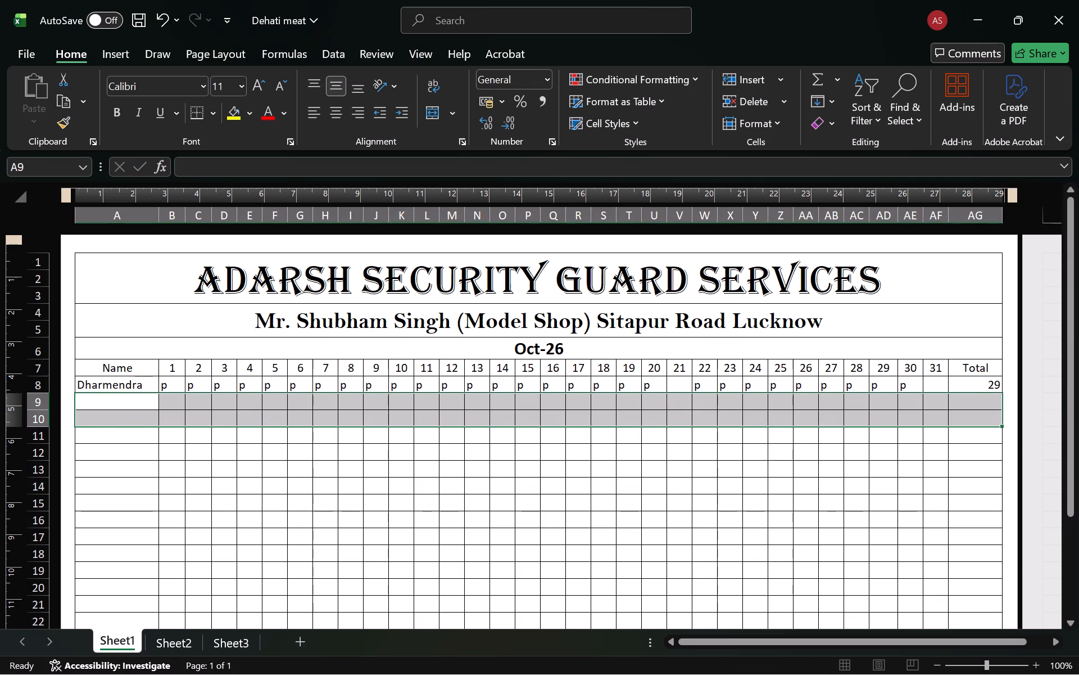
Enter the attendance mark "p" under day 21 for the guard in row 8.
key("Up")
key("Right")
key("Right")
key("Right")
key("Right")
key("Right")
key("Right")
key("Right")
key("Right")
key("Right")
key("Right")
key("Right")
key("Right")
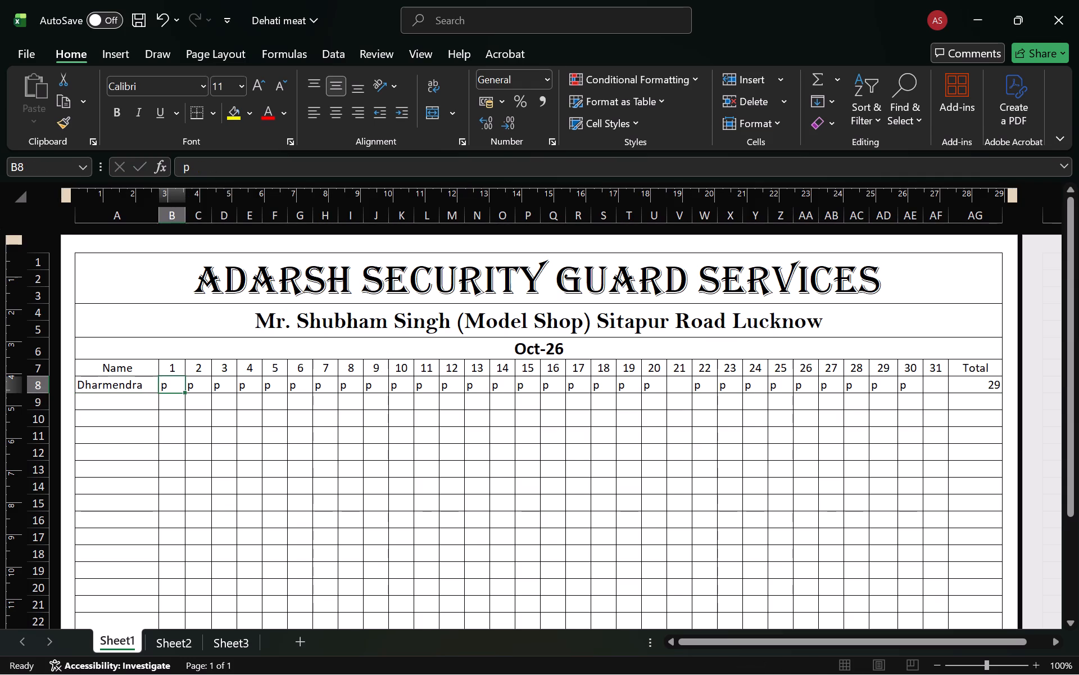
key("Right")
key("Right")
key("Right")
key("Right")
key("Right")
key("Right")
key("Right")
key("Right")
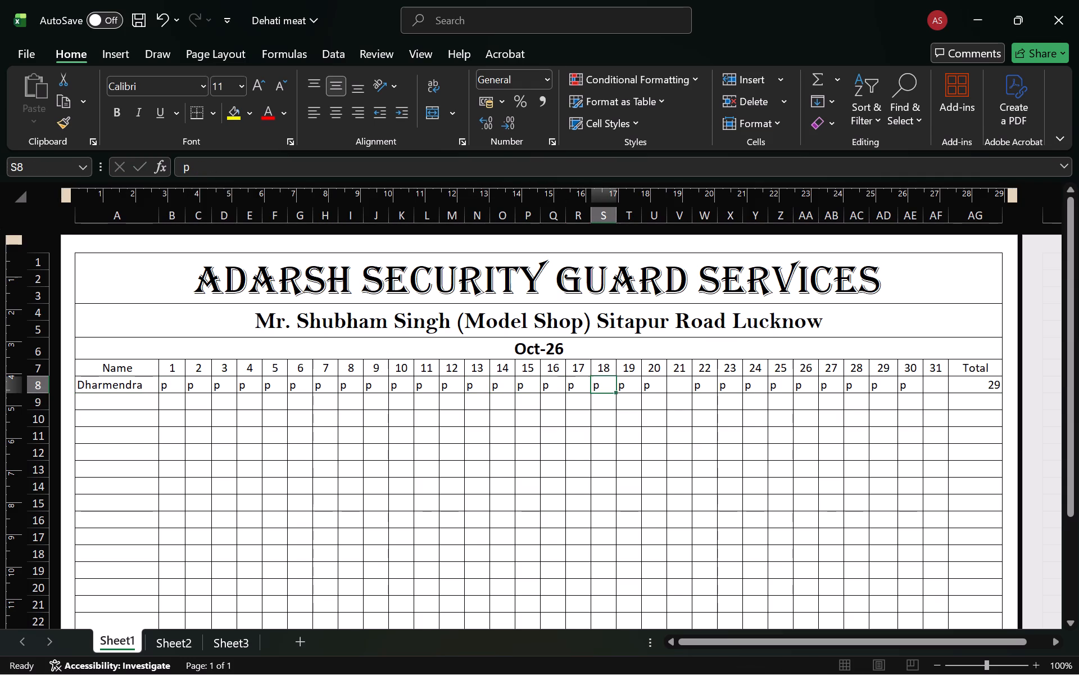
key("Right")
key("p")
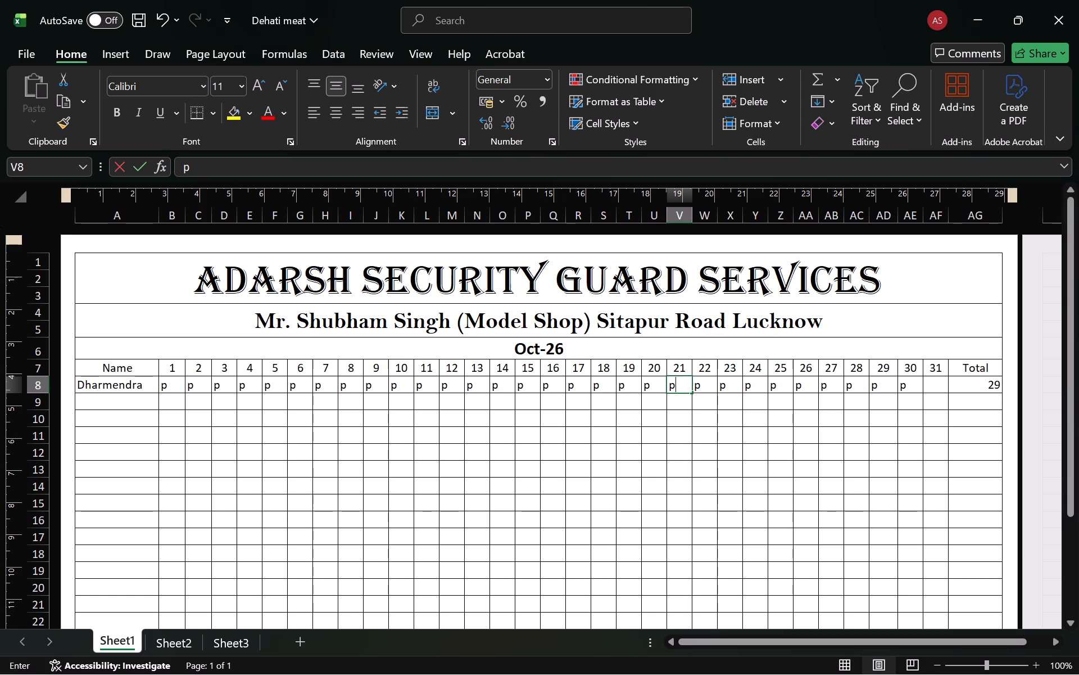
Clear the day 28 attendance mark for the guard in row 8.
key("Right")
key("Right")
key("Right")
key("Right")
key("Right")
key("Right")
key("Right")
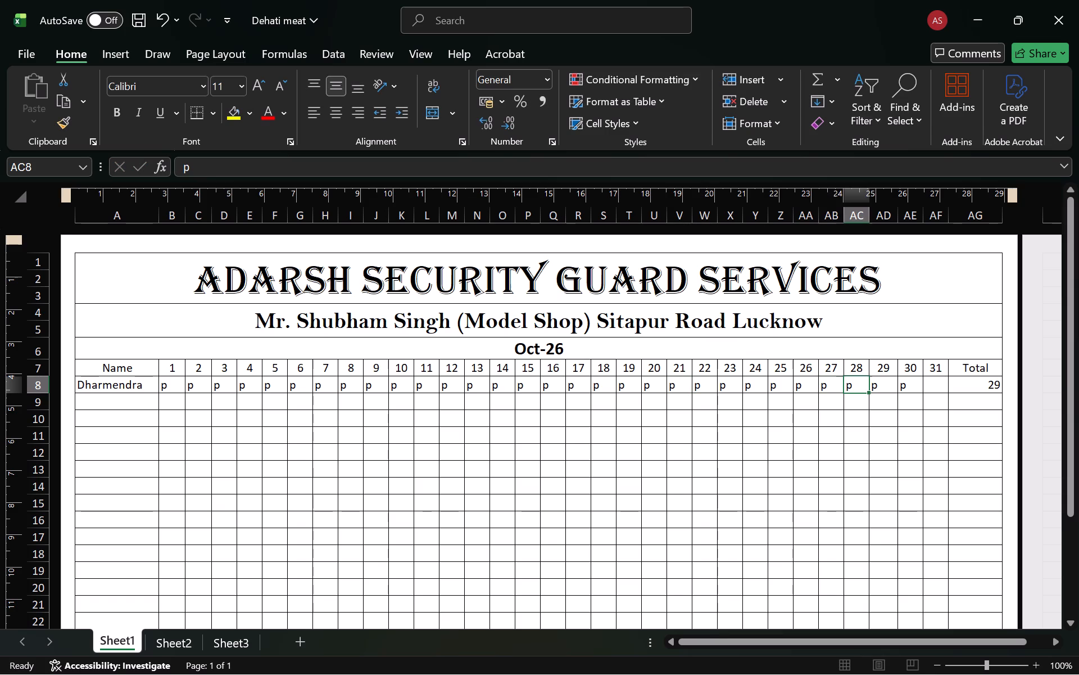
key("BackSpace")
Enter the attendance mark "p" under day 31 for the guard in row 8.
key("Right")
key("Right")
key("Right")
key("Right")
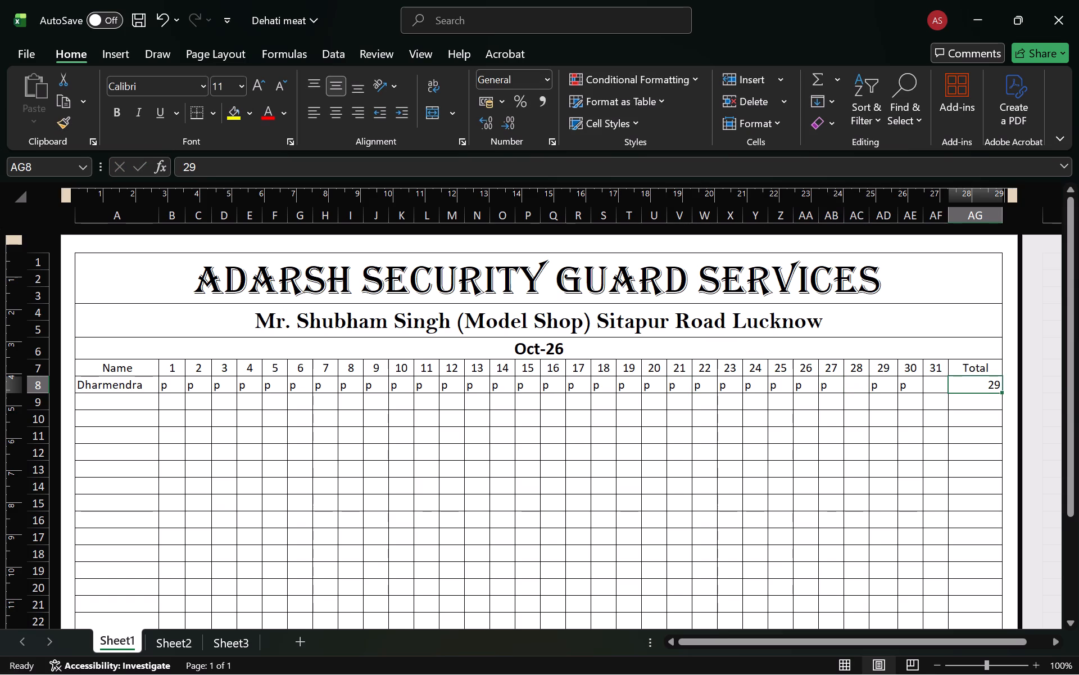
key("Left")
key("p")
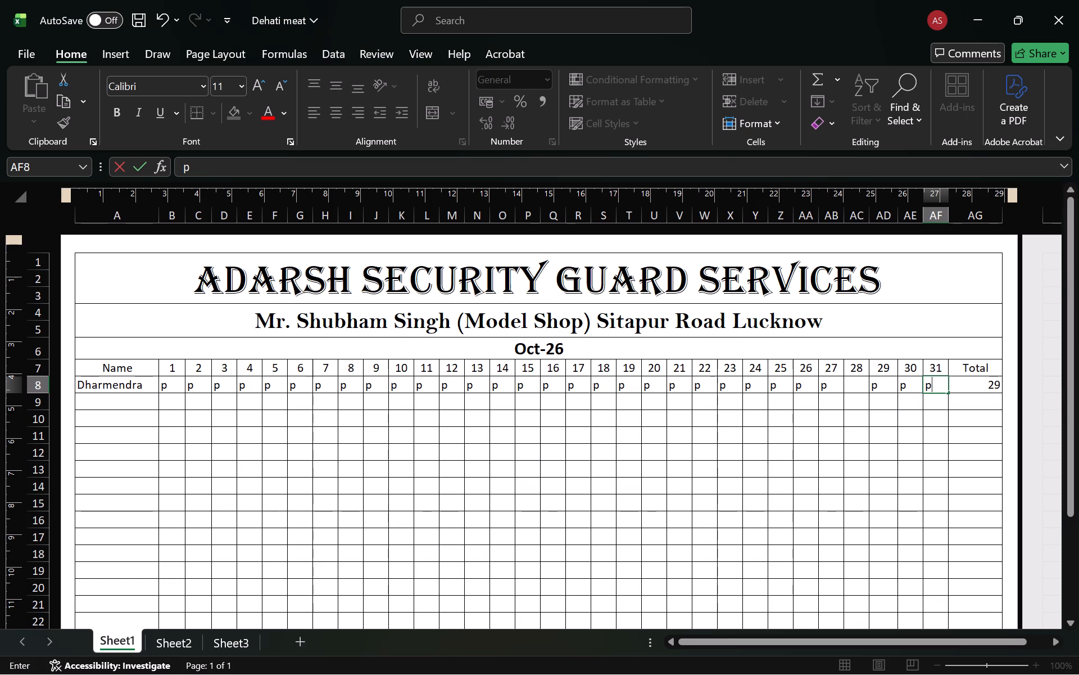
Set the Total for the guard in row 8 to 30.
left_click(967, 380)
type("30")
scroll(936, 455, "down", 1)
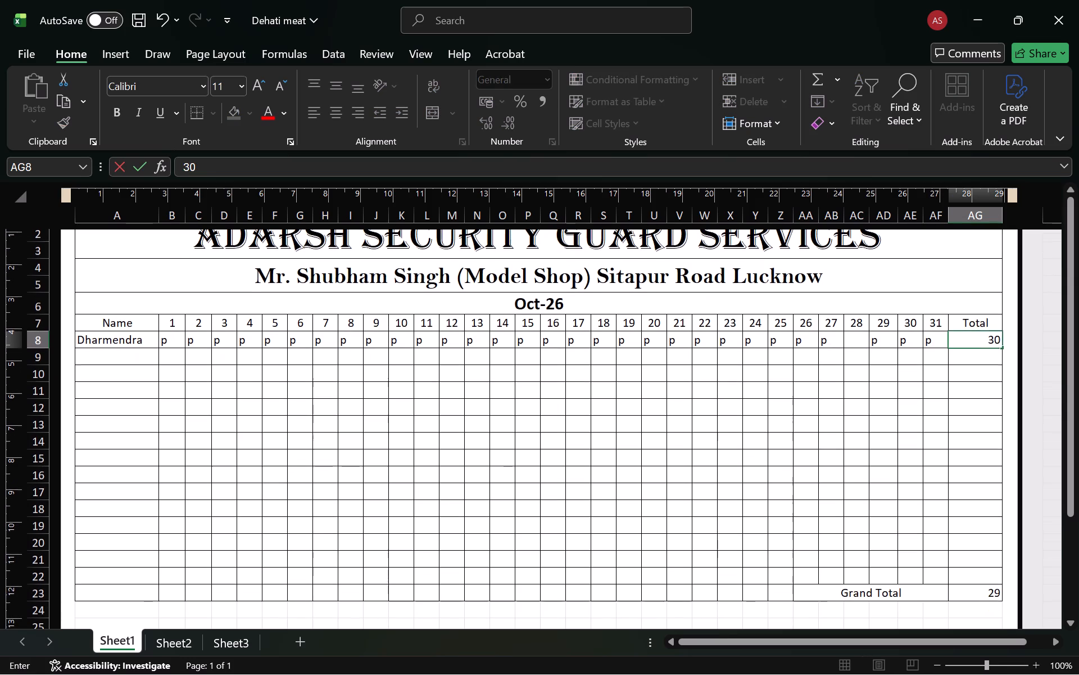
left_click(936, 455)
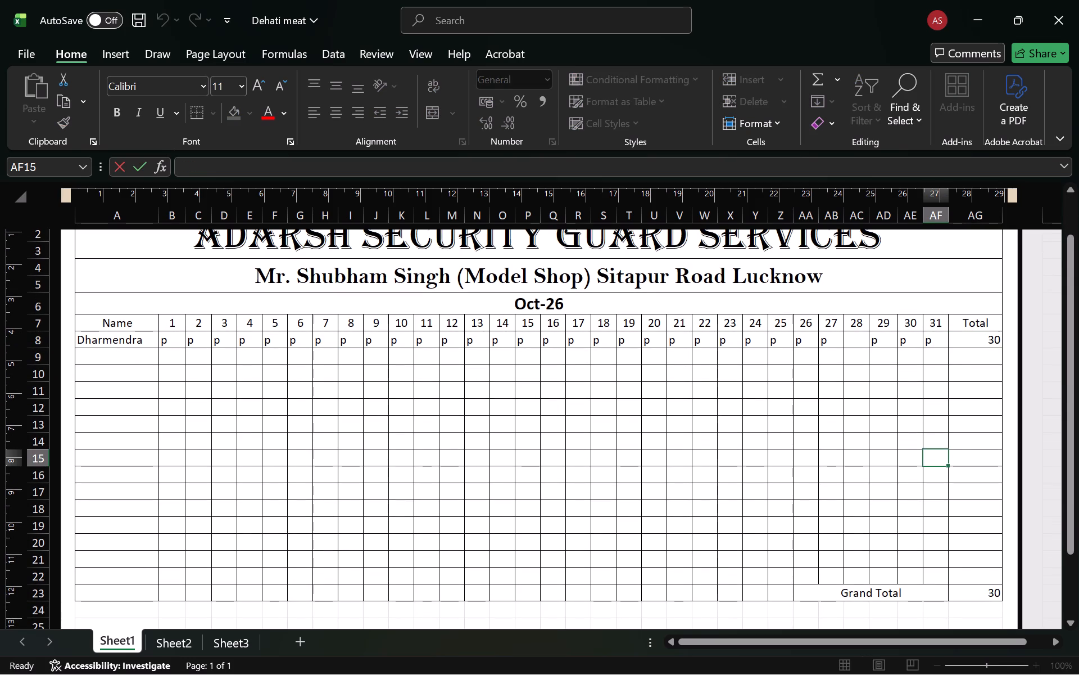
Delete the five empty sheet rows 15 to 19 above the Grand Total row.
scroll(779, 452, "up", 1)
left_click_drag(651, 490, 696, 526)
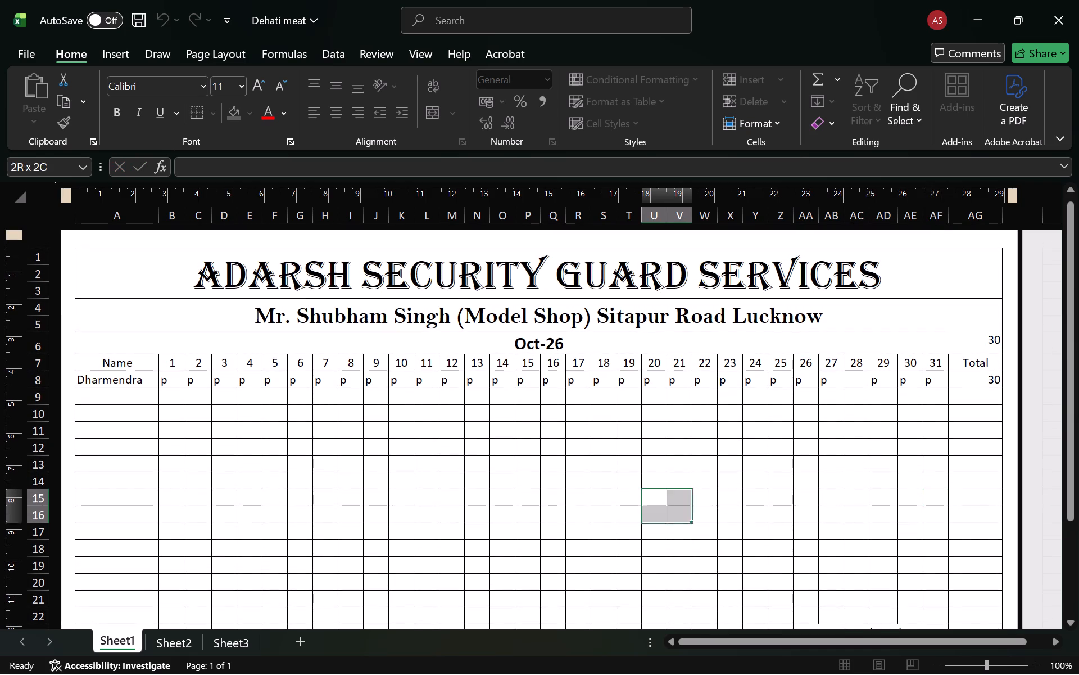
left_click_drag(696, 526, 726, 562)
left_click(777, 109)
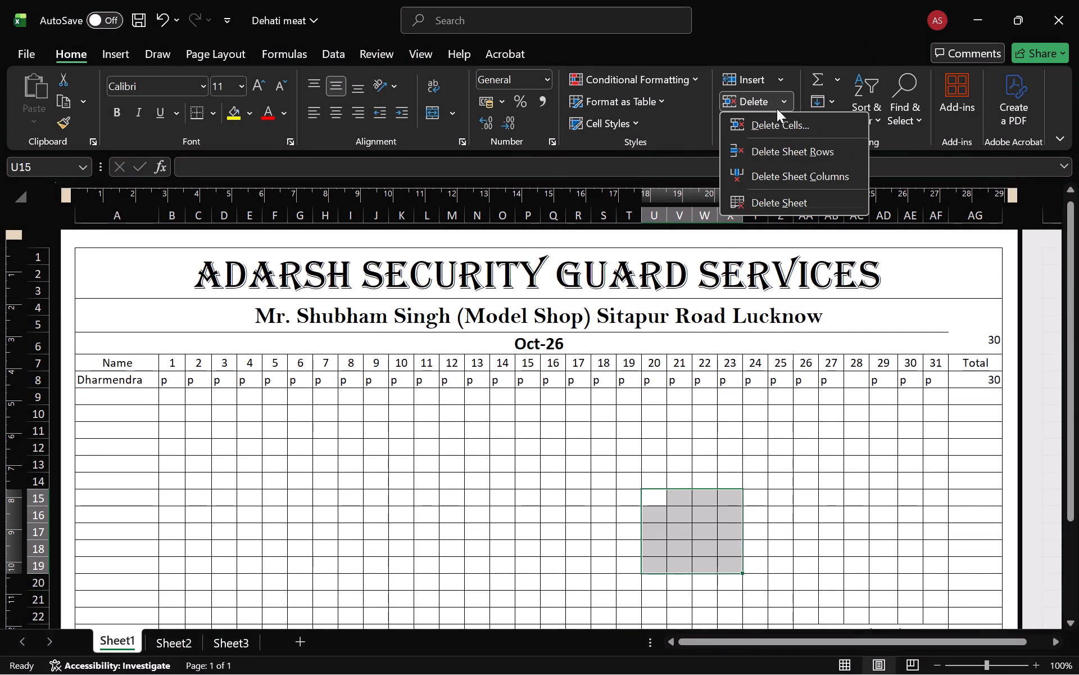
left_click(779, 147)
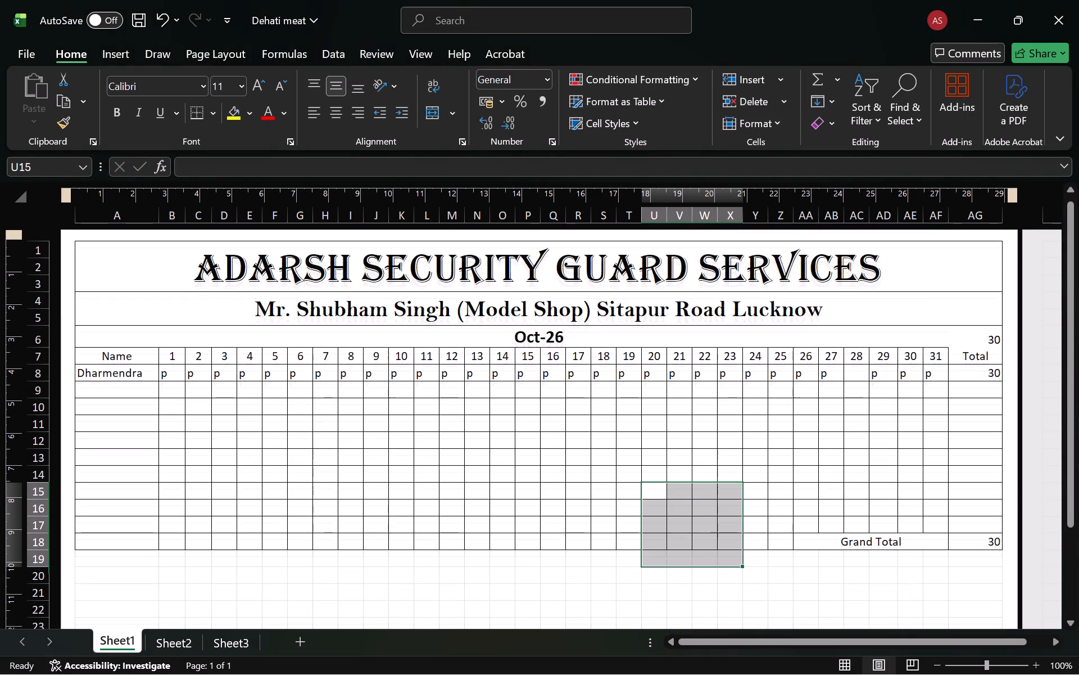
Print one copy of the Model Shop attendance sheet on the HP Smart Tank 580-590 series printer.
key("ctrl+p")
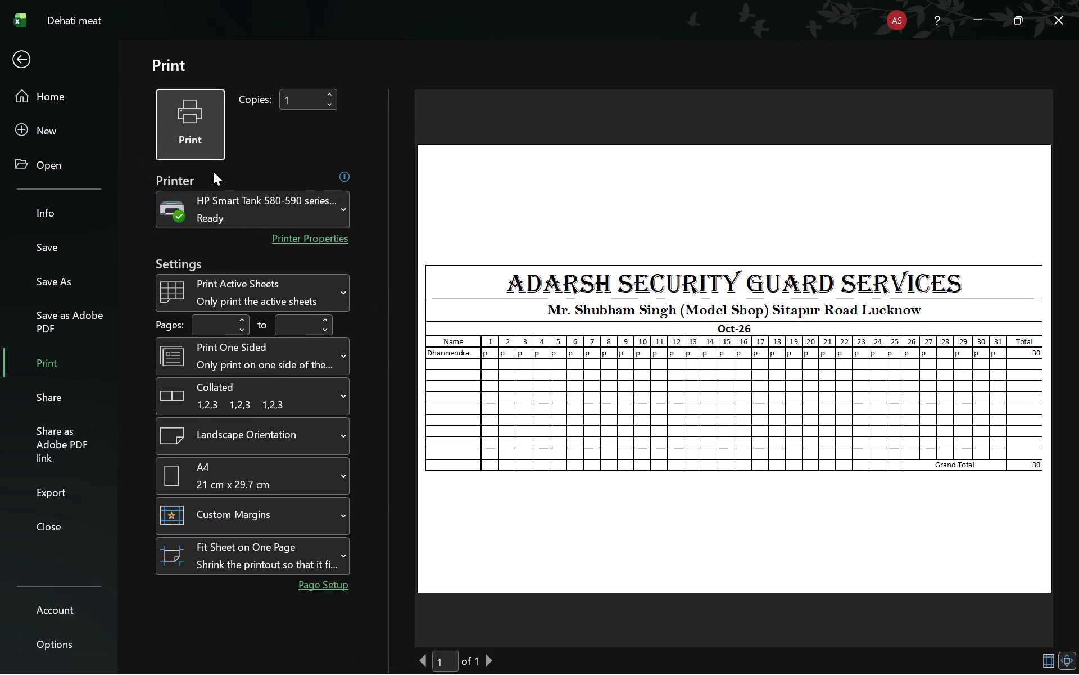
left_click(184, 134)
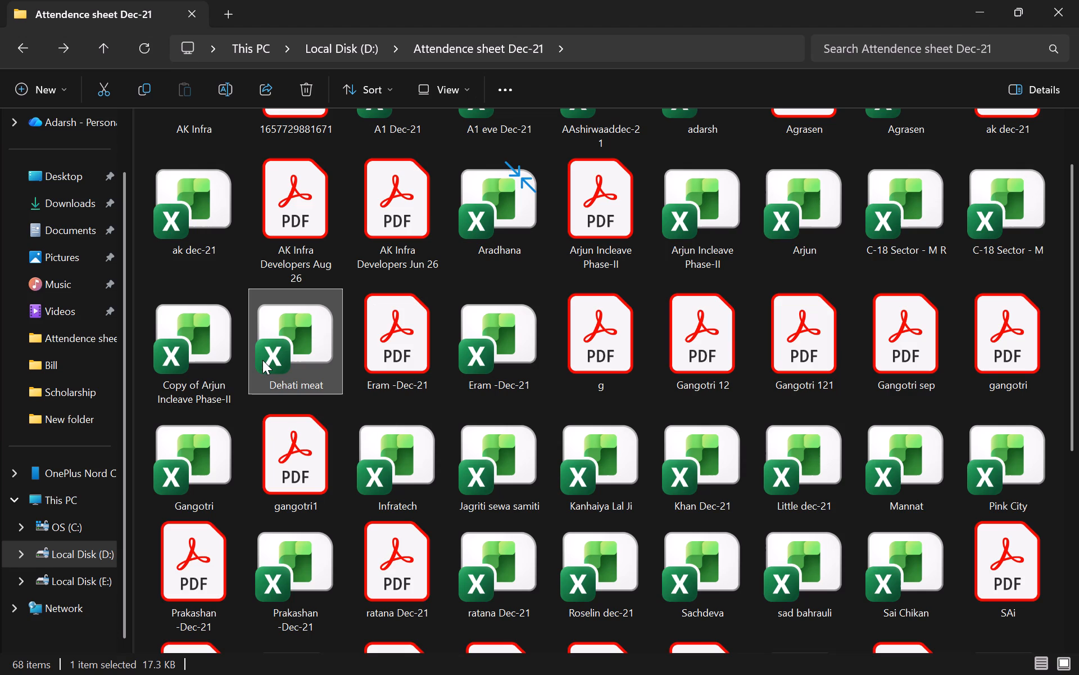
Put the computer to sleep.
key("super+x")
type("us")
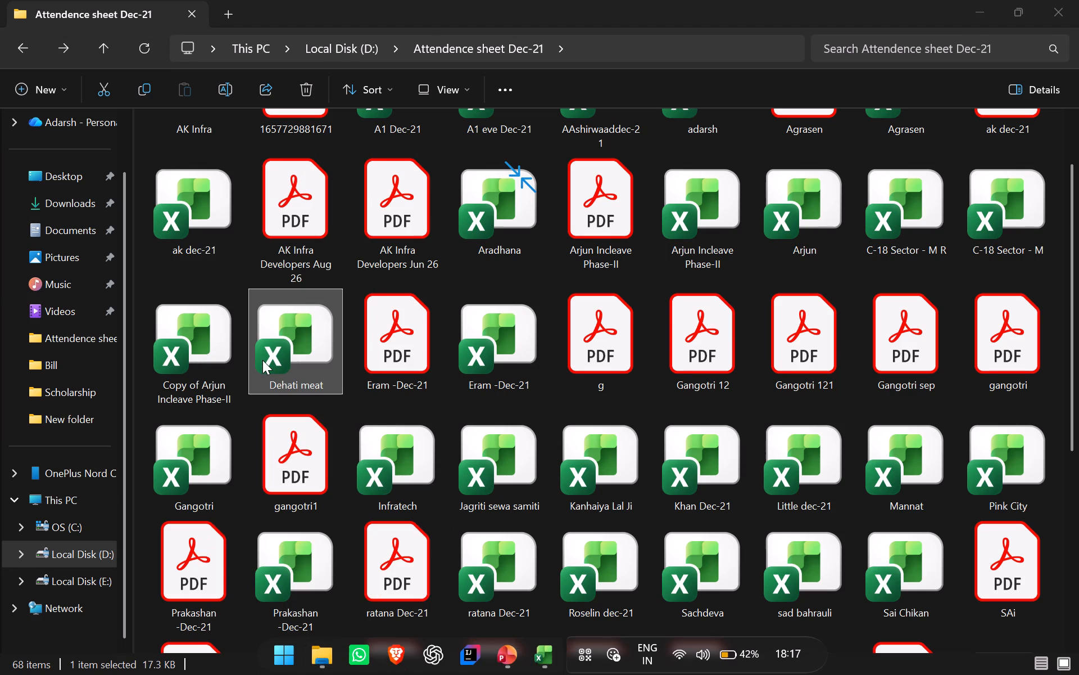